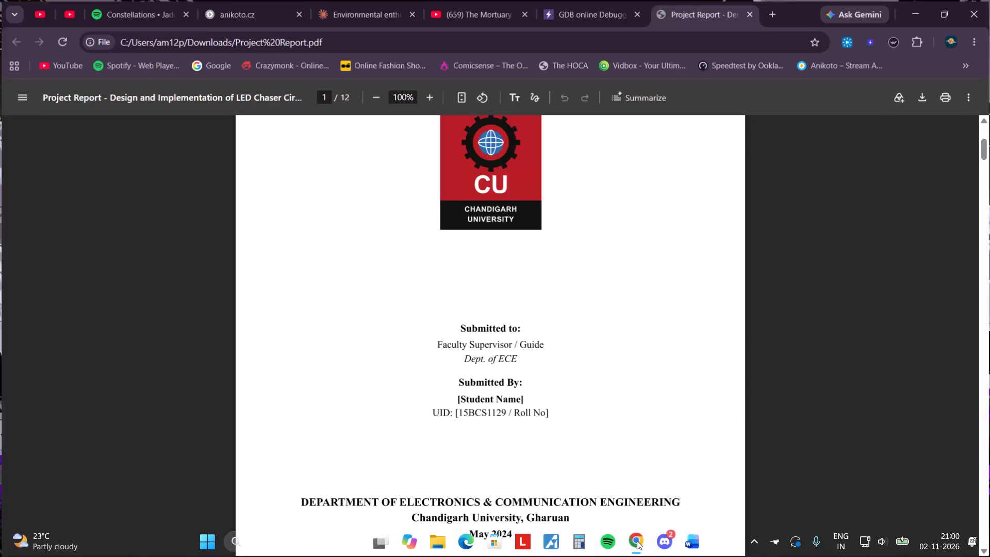
Toggle playback of the song Constellations in the Spotify web player and minimize the browser.
{"action": "scroll", "coordinate": [557, 353], "scroll_direction": "up", "scroll_amount": 5}
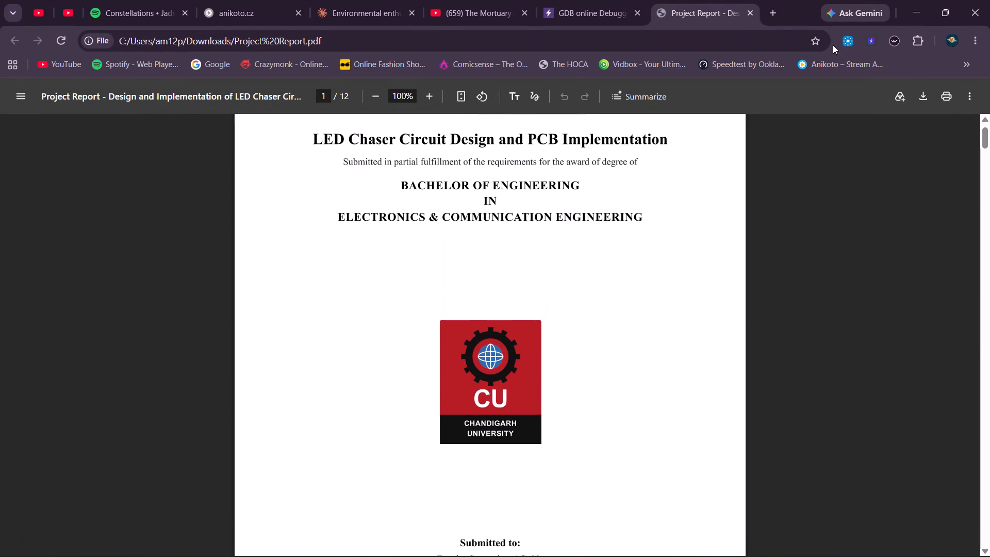
{"action": "left_click", "coordinate": [160, 0]}
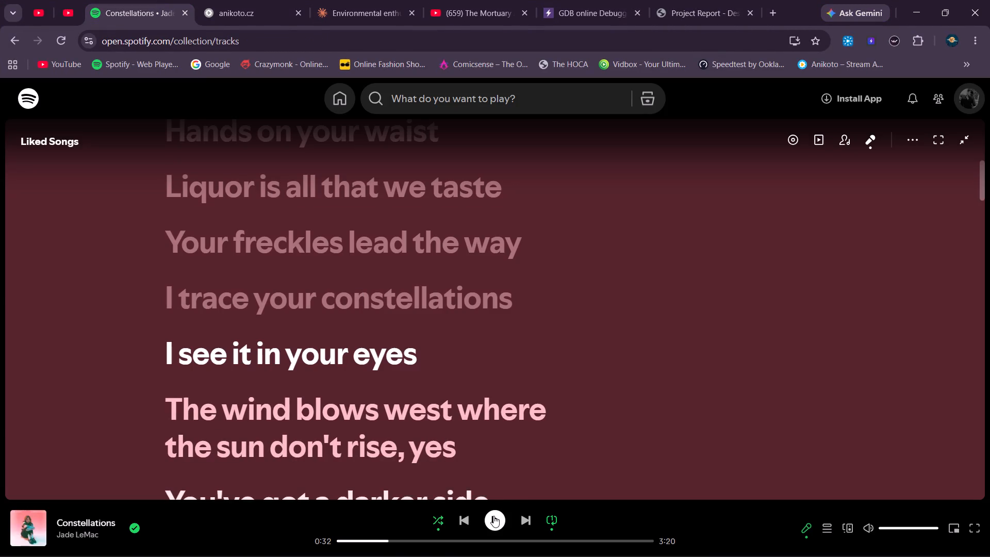
{"action": "left_click", "coordinate": [497, 518]}
{"action": "left_click", "coordinate": [911, 0]}
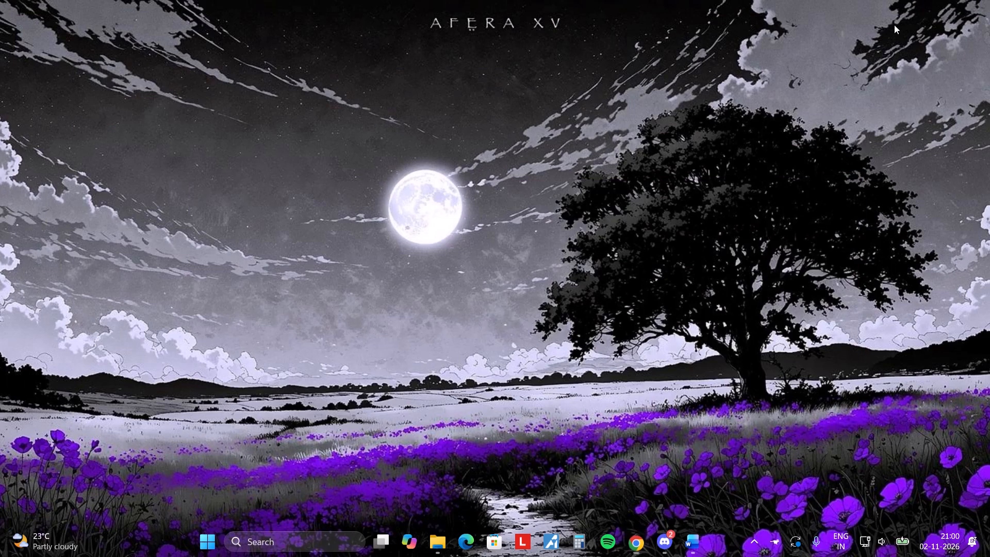
Open the Downloads folder in File Explorer to look over the report files.
{"action": "left_click", "coordinate": [435, 534]}
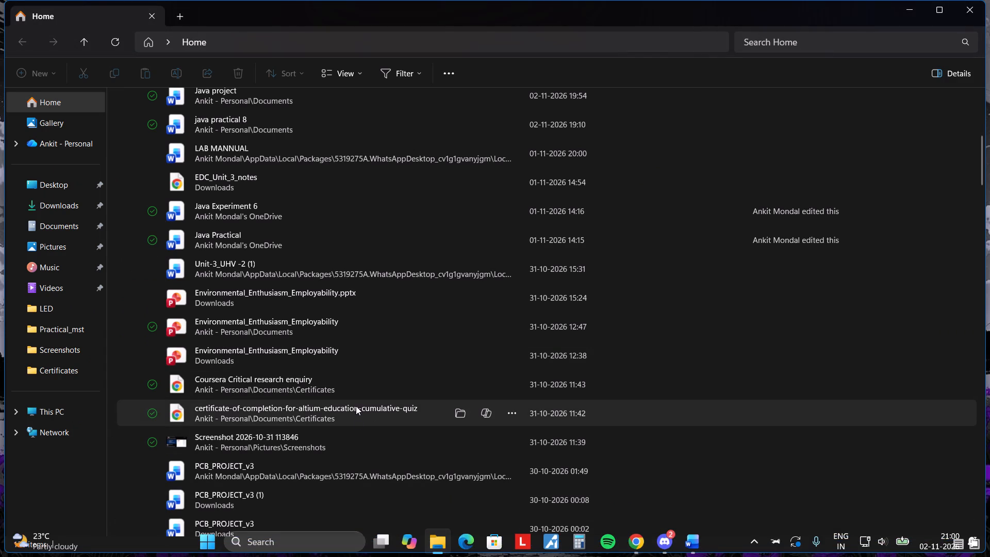
{"action": "scroll", "coordinate": [467, 375], "scroll_direction": "up", "scroll_amount": 3}
{"action": "left_click", "coordinate": [77, 206]}
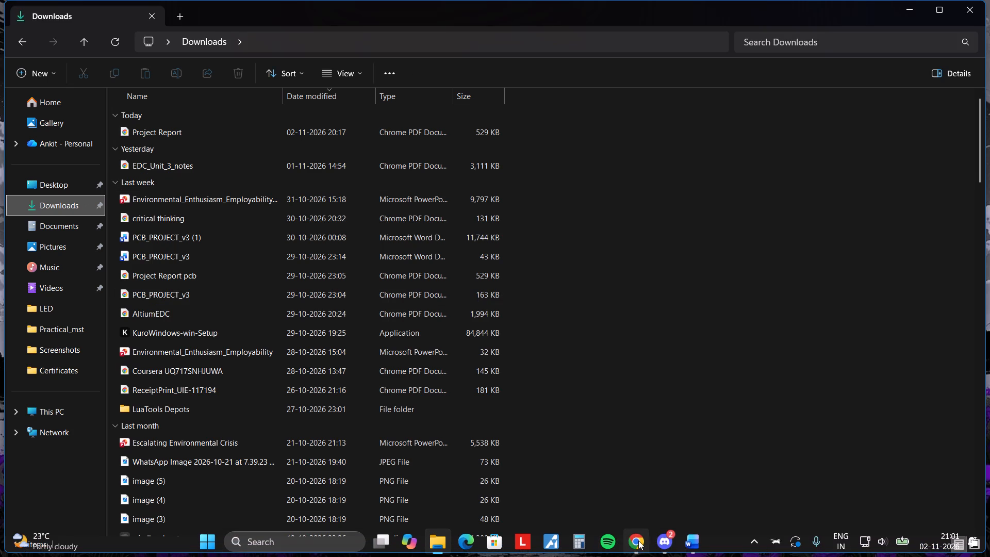
Switch to Student_Management_System_Experiment_Report in Word, enable editing and agree to update the document's fields.
{"action": "left_click", "coordinate": [694, 544]}
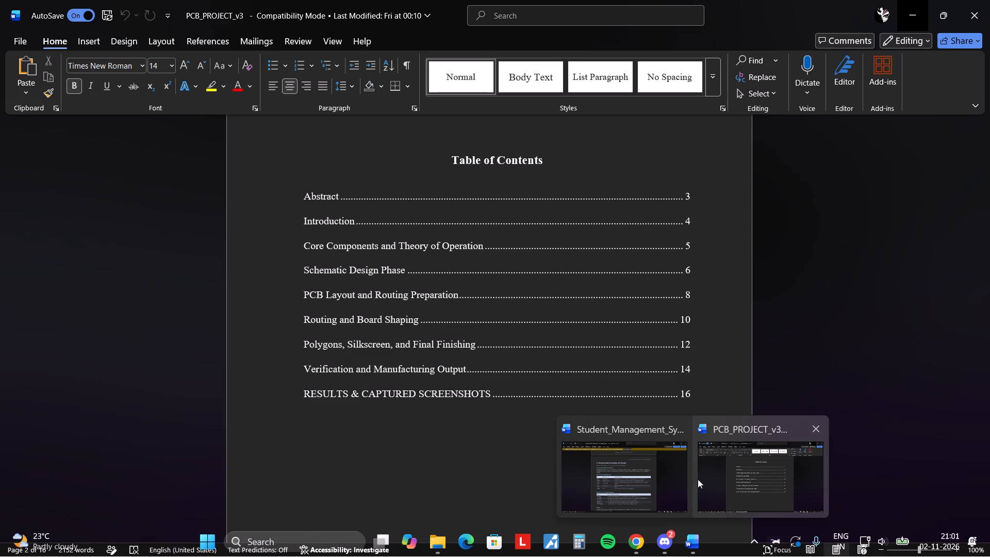
{"action": "left_click", "coordinate": [650, 465]}
{"action": "left_click", "coordinate": [497, 57]}
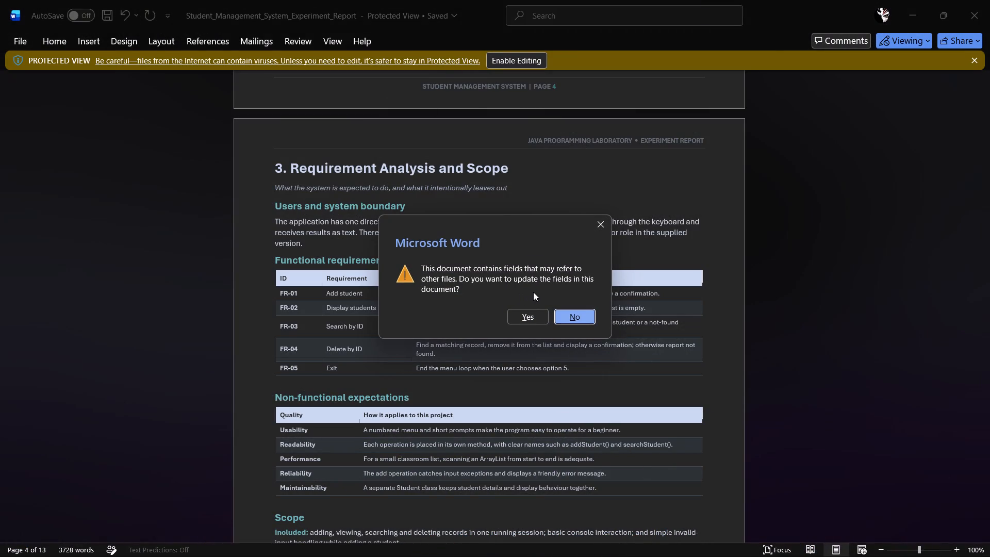
{"action": "left_click", "coordinate": [530, 312]}
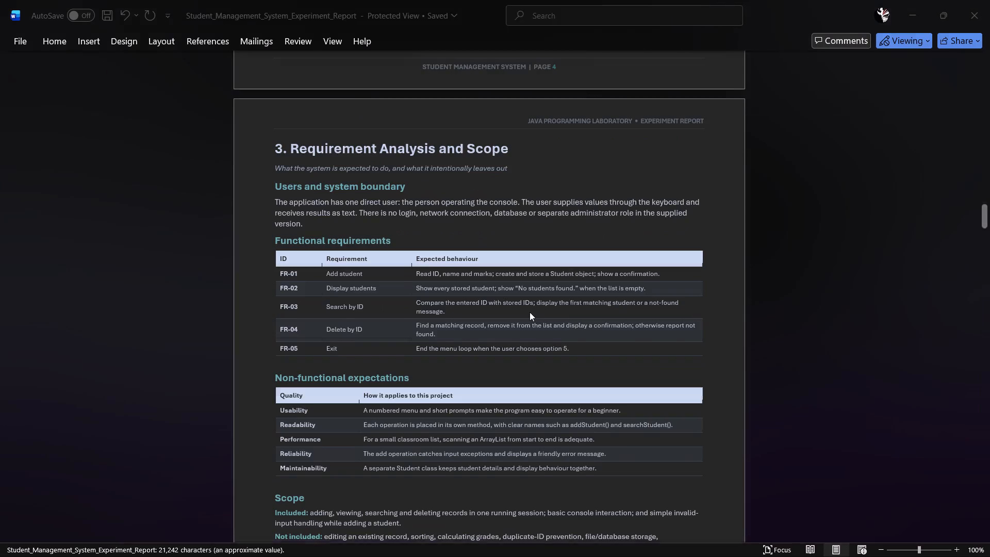
{"action": "scroll", "coordinate": [512, 298], "scroll_direction": "down", "scroll_amount": 5}
{"action": "scroll", "coordinate": [510, 298], "scroll_direction": "up", "scroll_amount": 10}
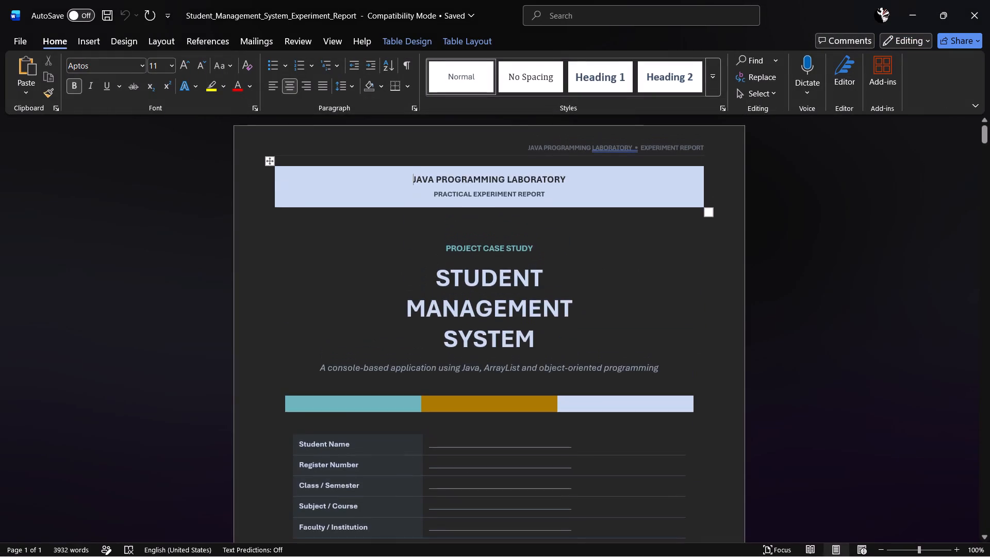
{"action": "scroll", "coordinate": [510, 298], "scroll_direction": "down", "scroll_amount": 17}
{"action": "scroll", "coordinate": [507, 297], "scroll_direction": "up", "scroll_amount": 20}
{"action": "scroll", "coordinate": [507, 297], "scroll_direction": "up", "scroll_amount": 4}
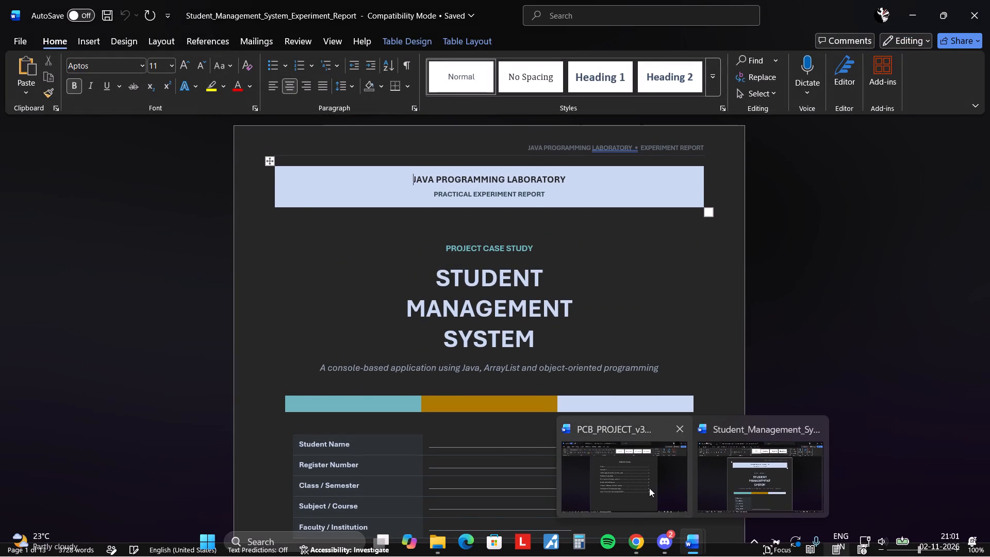
Switch to the PCB_PROJECT_v3 document and copy the cover title block above the university logo.
{"action": "left_click", "coordinate": [649, 487]}
{"action": "scroll", "coordinate": [532, 358], "scroll_direction": "up", "scroll_amount": 20}
{"action": "scroll", "coordinate": [532, 358], "scroll_direction": "up", "scroll_amount": 18}
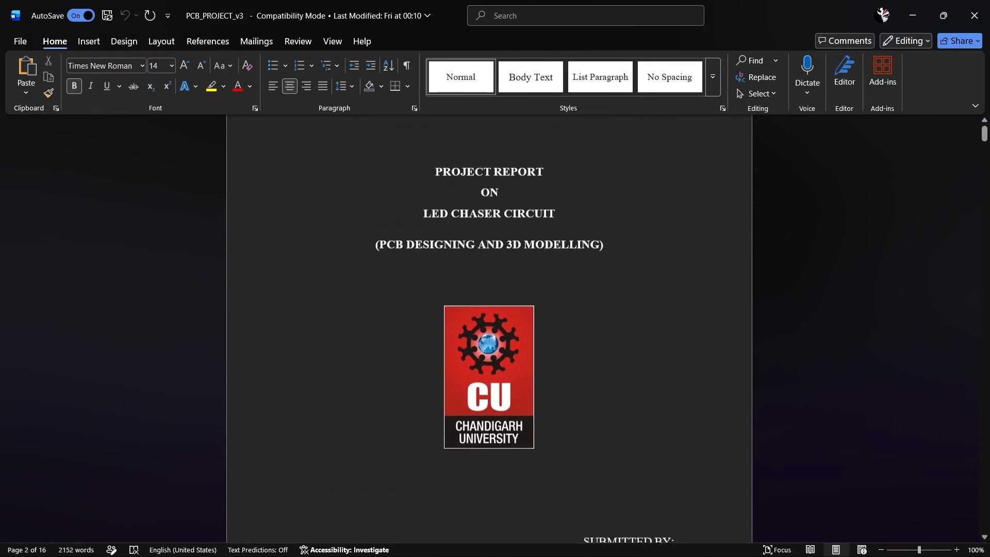
{"action": "scroll", "coordinate": [524, 340], "scroll_direction": "up", "scroll_amount": 2}
{"action": "left_click_drag", "start_coordinate": [434, 192], "coordinate": [443, 199]}
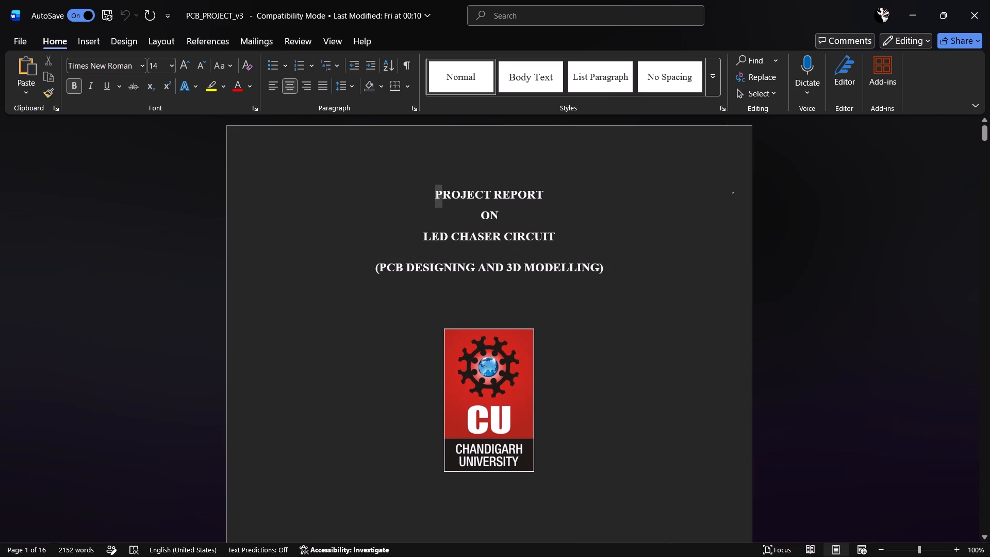
{"action": "left_click_drag", "start_coordinate": [443, 199], "coordinate": [517, 466]}
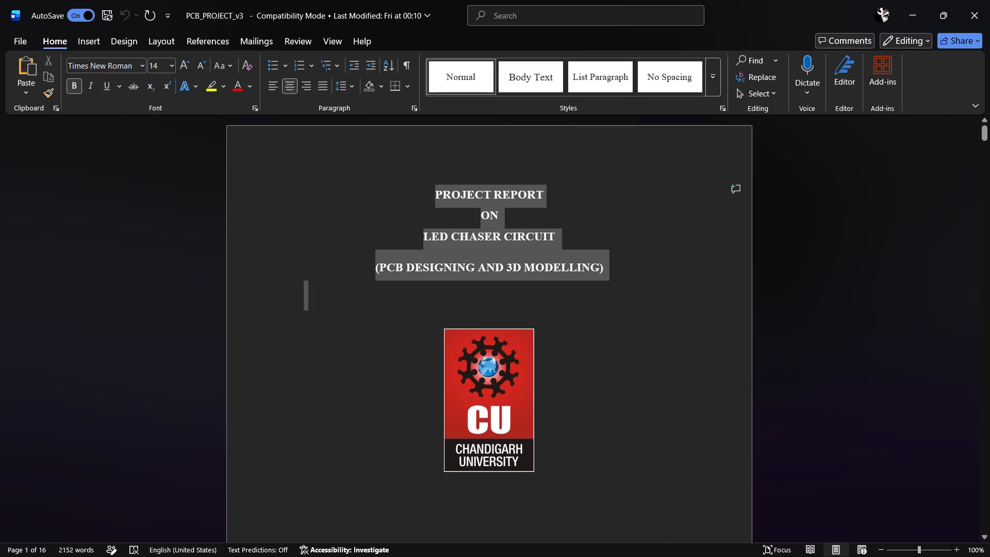
{"action": "left_click_drag", "start_coordinate": [517, 466], "coordinate": [604, 267]}
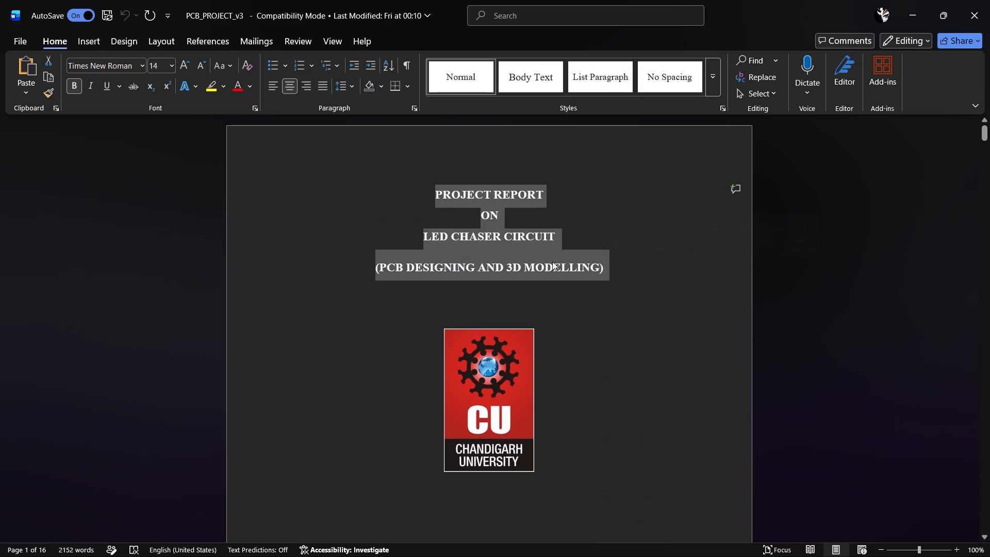
{"action": "right_click", "coordinate": [552, 261]}
{"action": "left_click", "coordinate": [584, 325]}
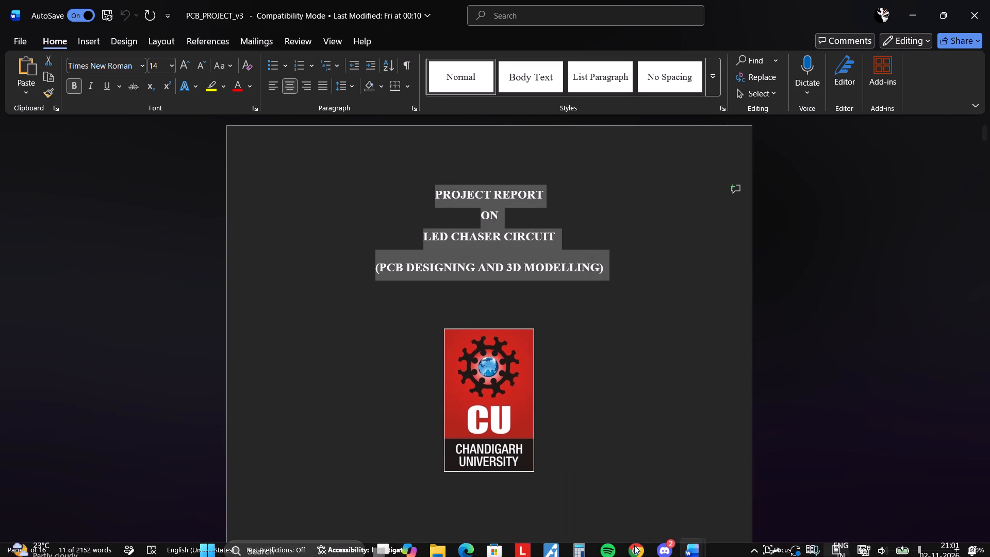
Return to the Student Management report and delete the "JAVA PROGRAMMING LABORATORY / PRACTICAL EXPERIMENT REPORT" banner from the cover page.
{"action": "left_click", "coordinate": [735, 493]}
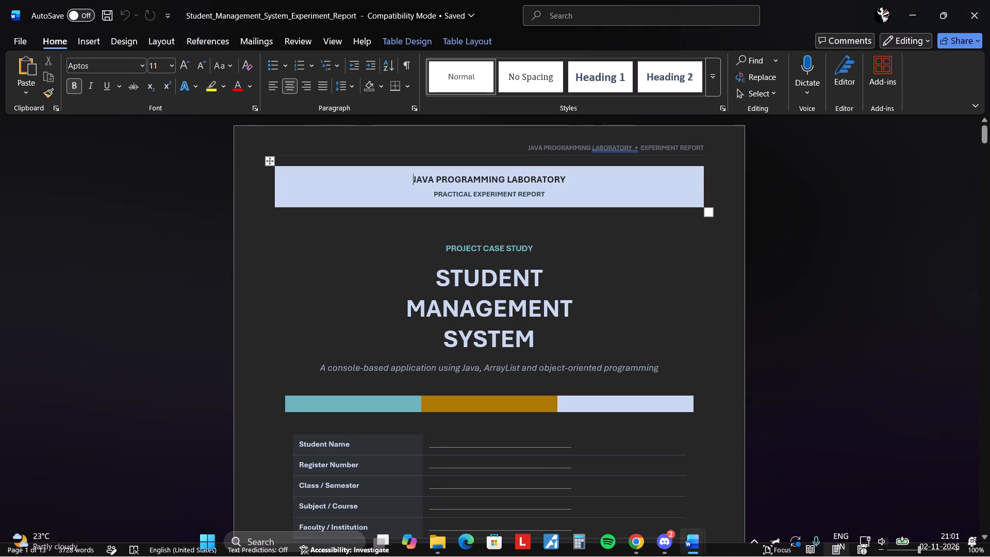
{"action": "left_click", "coordinate": [456, 171]}
{"action": "left_click", "coordinate": [717, 166]}
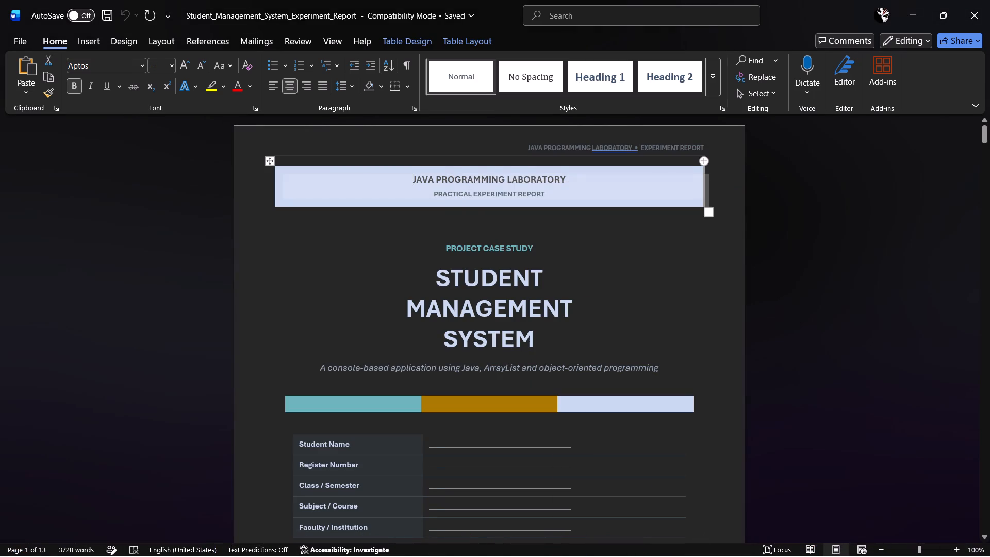
{"action": "left_click", "coordinate": [709, 179]}
{"action": "left_click_drag", "start_coordinate": [707, 179], "coordinate": [487, 186]}
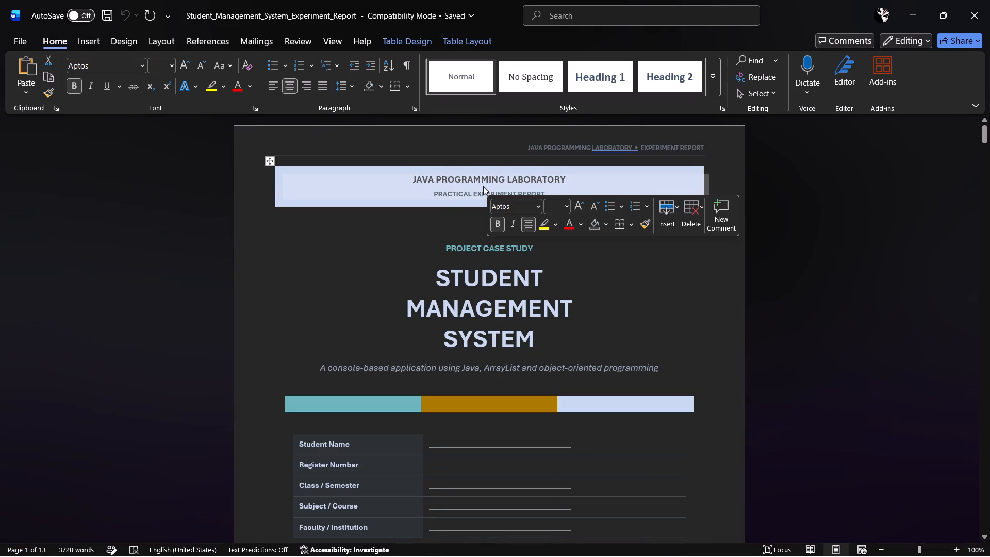
{"action": "key", "text": "BackSpace"}
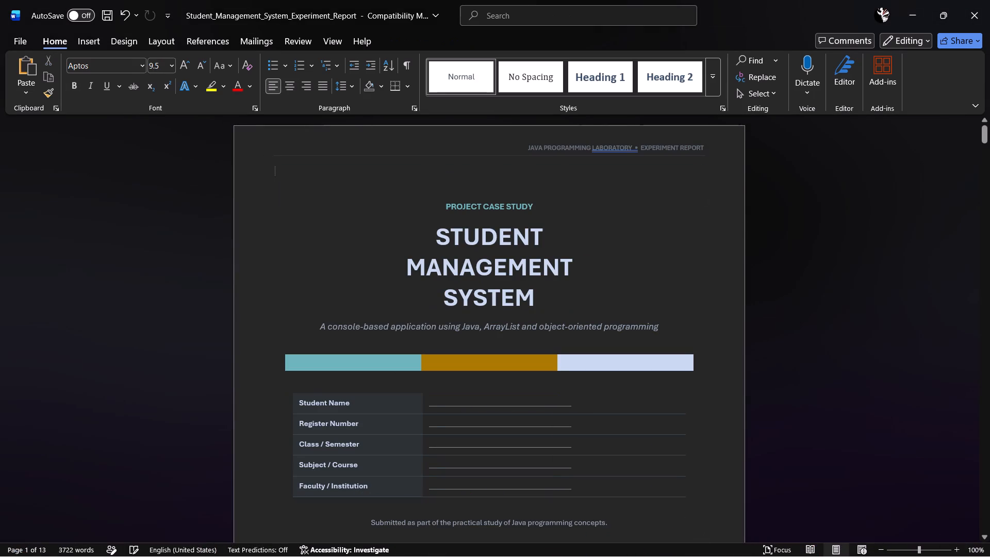
Set the empty first line of the cover page to Times New Roman, size 14.
{"action": "left_click", "coordinate": [143, 61]}
{"action": "left_click", "coordinate": [148, 154]}
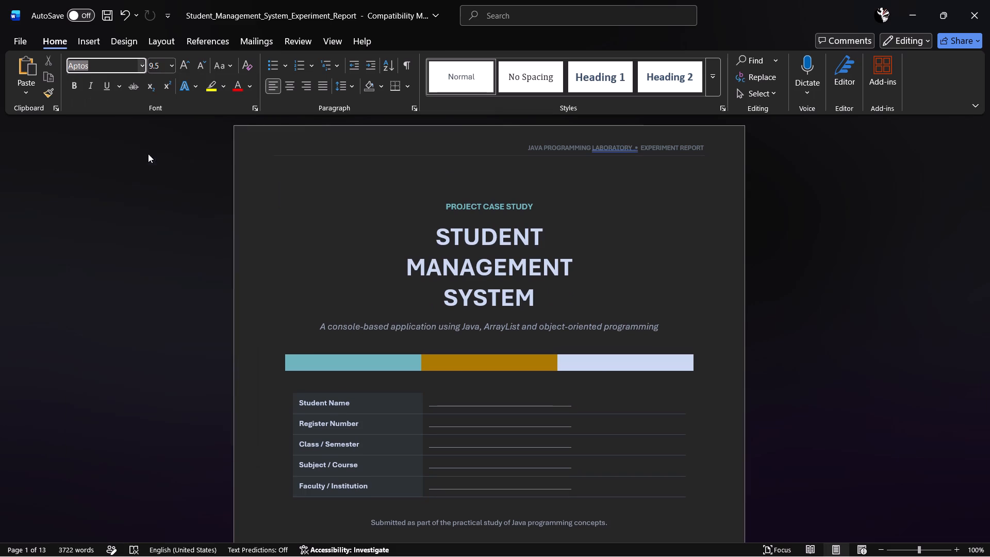
{"action": "left_click", "coordinate": [171, 64]}
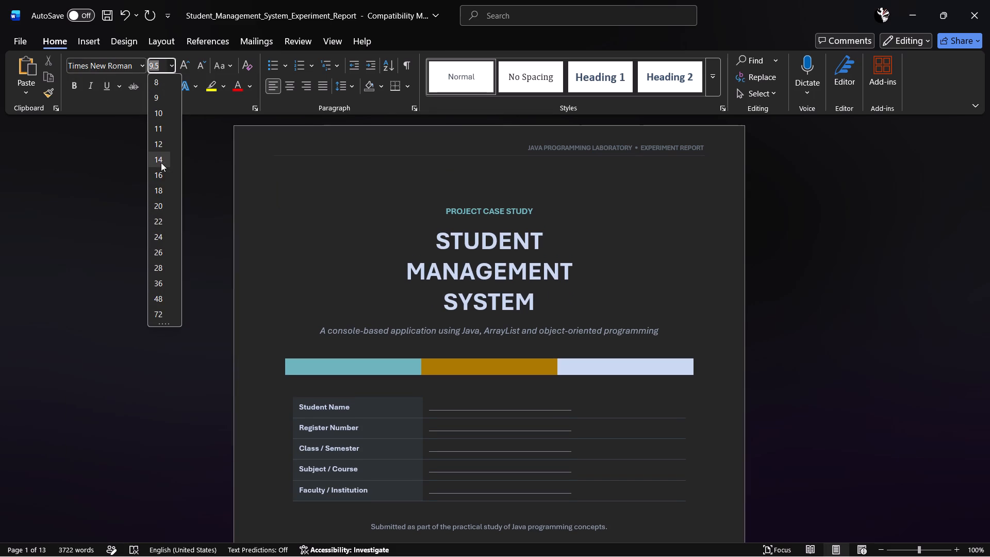
{"action": "left_click", "coordinate": [161, 162]}
Replace "PROJECT CASE STUDY" and "STUDENT MANAGEMENT SYSTEM" on the cover with the copied LED Chaser Circuit title block.
{"action": "left_click", "coordinate": [421, 189]}
{"action": "left_click_drag", "start_coordinate": [442, 210], "coordinate": [446, 212]}
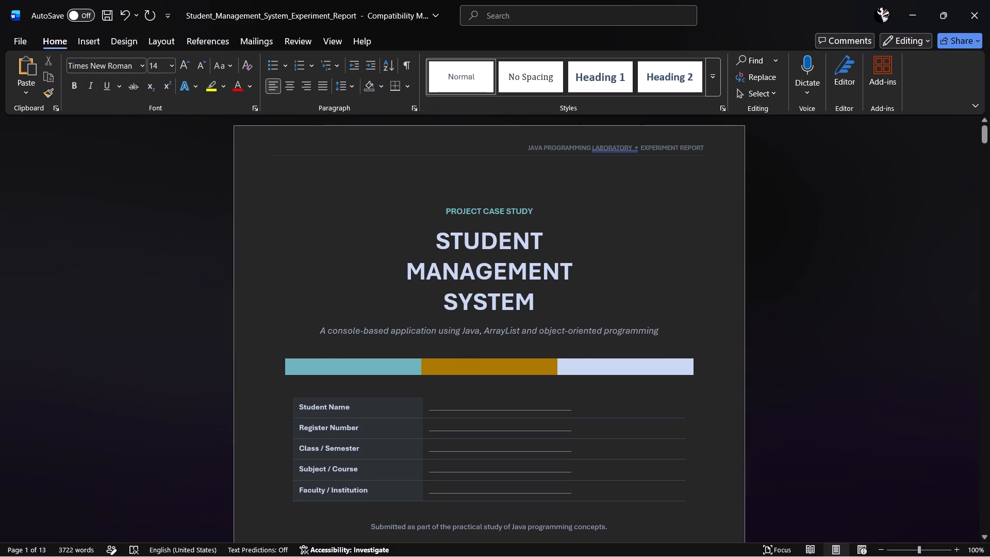
{"action": "left_click_drag", "start_coordinate": [446, 212], "coordinate": [520, 302]}
{"action": "key", "text": "ctrl+v"}
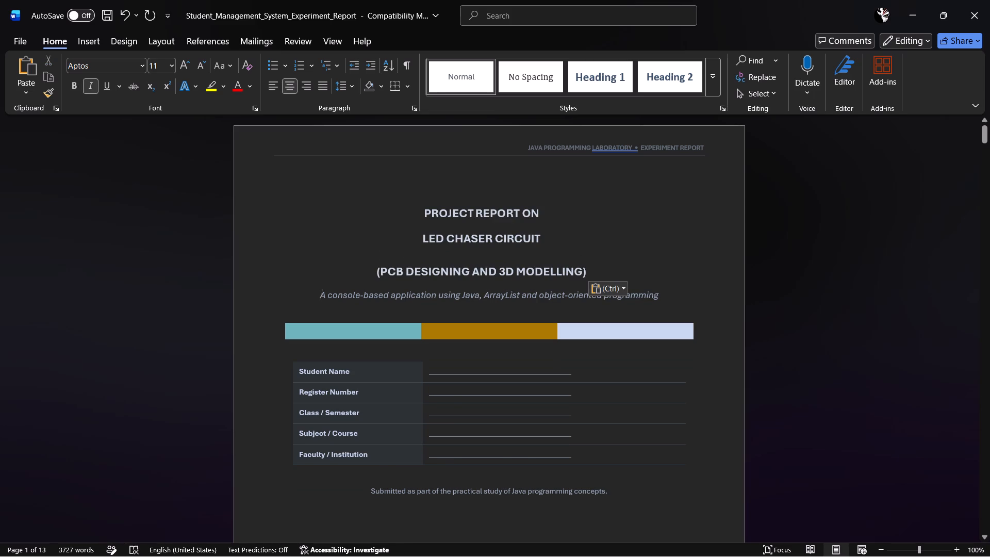
Change the font of the pasted cover title block to Times New Roman.
{"action": "left_click_drag", "start_coordinate": [588, 273], "coordinate": [414, 203]}
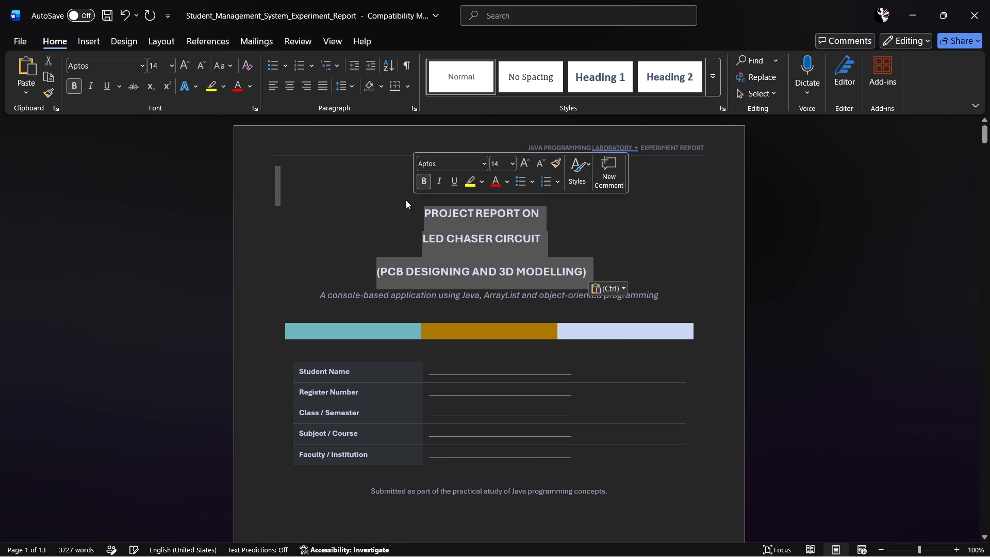
{"action": "left_click", "coordinate": [140, 58]}
{"action": "left_click", "coordinate": [141, 159]}
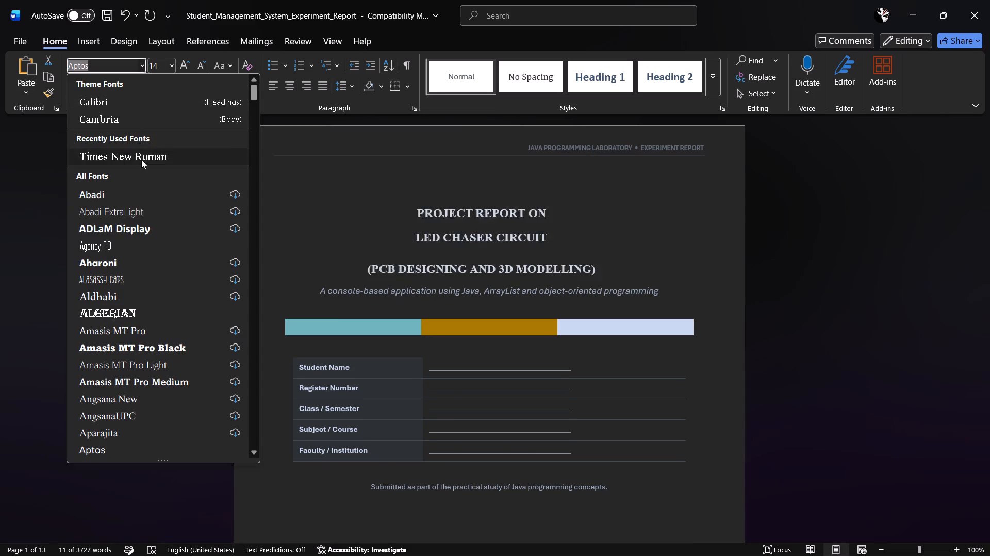
{"action": "left_click", "coordinate": [283, 182]}
Open the page header for editing and delete the text "JAVA PROGRAMMING LABORATORY • EXPERIMENT REPORT".
{"action": "left_click", "coordinate": [440, 153]}
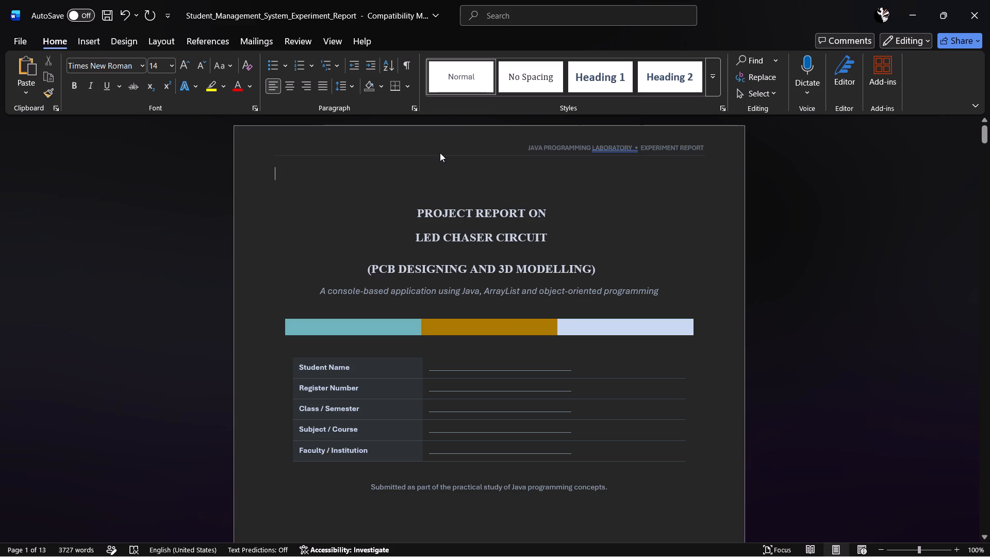
{"action": "left_click", "coordinate": [425, 137]}
{"action": "left_click", "coordinate": [606, 145]}
{"action": "double_click", "coordinate": [655, 142]}
{"action": "left_click", "coordinate": [703, 144]}
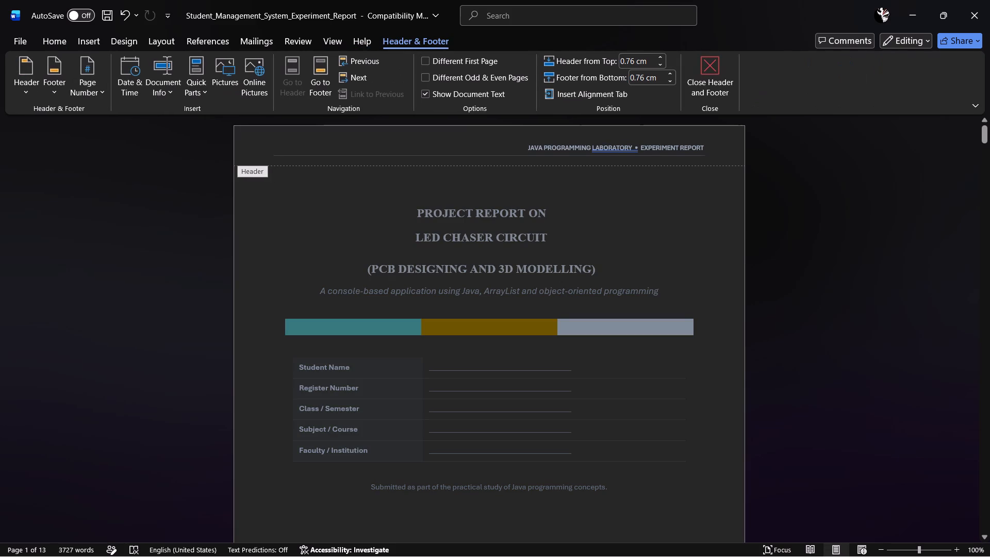
{"action": "left_click_drag", "start_coordinate": [703, 144], "coordinate": [533, 141]}
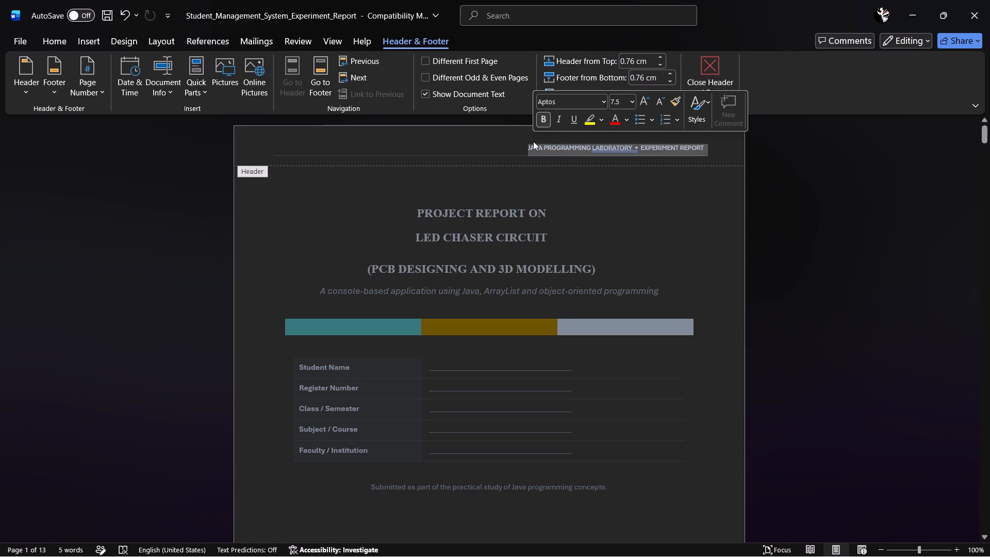
{"action": "scroll", "coordinate": [581, 213], "scroll_direction": "down", "scroll_amount": 19}
{"action": "scroll", "coordinate": [577, 212], "scroll_direction": "up", "scroll_amount": 4}
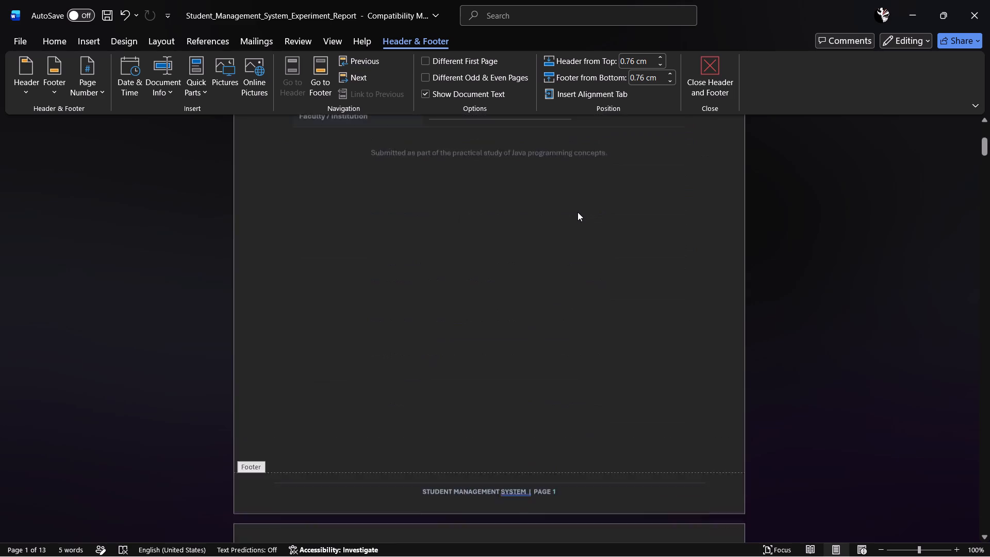
{"action": "scroll", "coordinate": [577, 212], "scroll_direction": "up", "scroll_amount": 16}
{"action": "scroll", "coordinate": [607, 231], "scroll_direction": "down", "scroll_amount": 2}
{"action": "scroll", "coordinate": [609, 231], "scroll_direction": "up", "scroll_amount": 7}
{"action": "key", "text": "BackSpace"}
{"action": "key", "text": "BackSpace"}
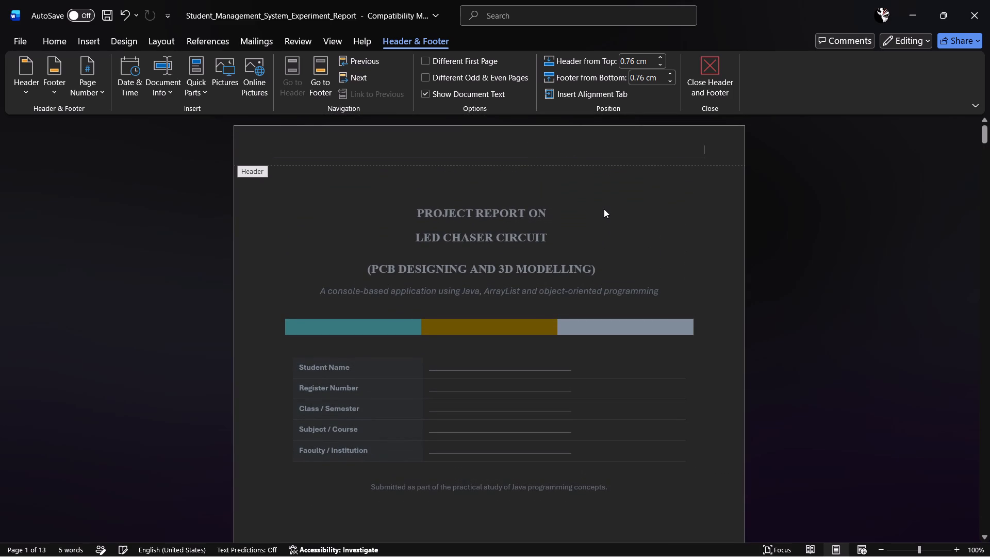
Try to select the horizontal line left in the empty page header, and leave header editing.
{"action": "left_click", "coordinate": [625, 214]}
{"action": "left_click", "coordinate": [617, 201]}
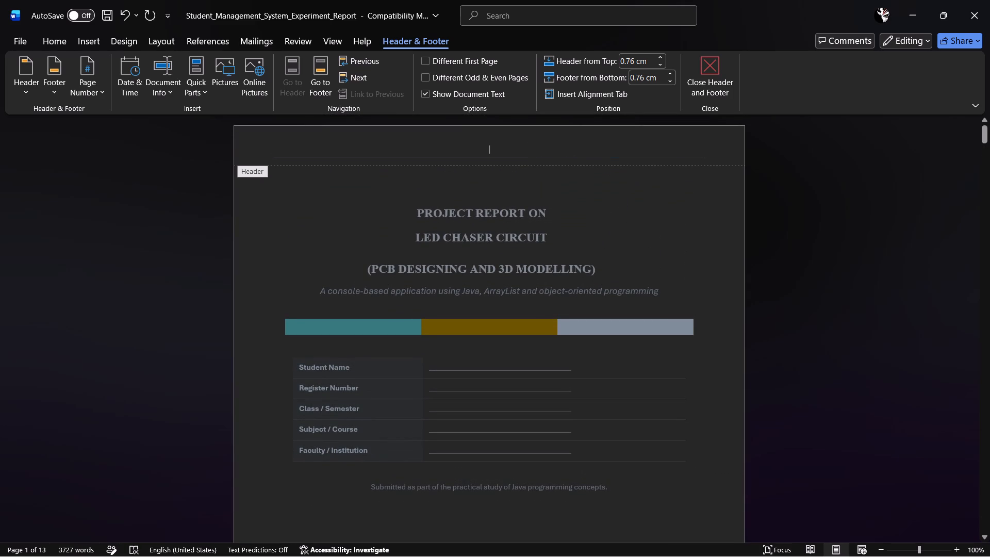
{"action": "left_click", "coordinate": [647, 153]}
{"action": "left_click_drag", "start_coordinate": [714, 155], "coordinate": [455, 147]}
{"action": "triple_click", "coordinate": [450, 154]}
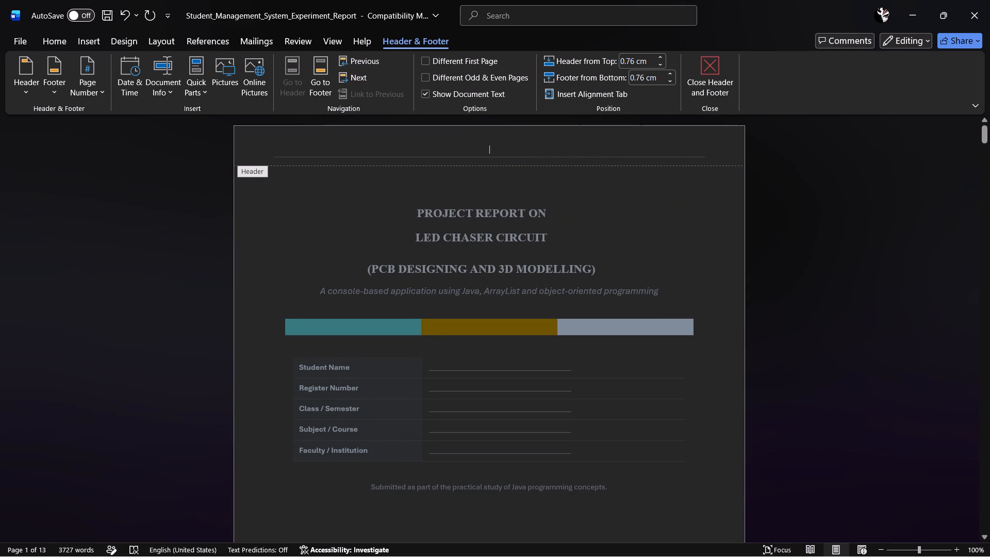
{"action": "left_click", "coordinate": [450, 154]}
{"action": "left_click", "coordinate": [450, 154]}
{"action": "double_click", "coordinate": [451, 154]}
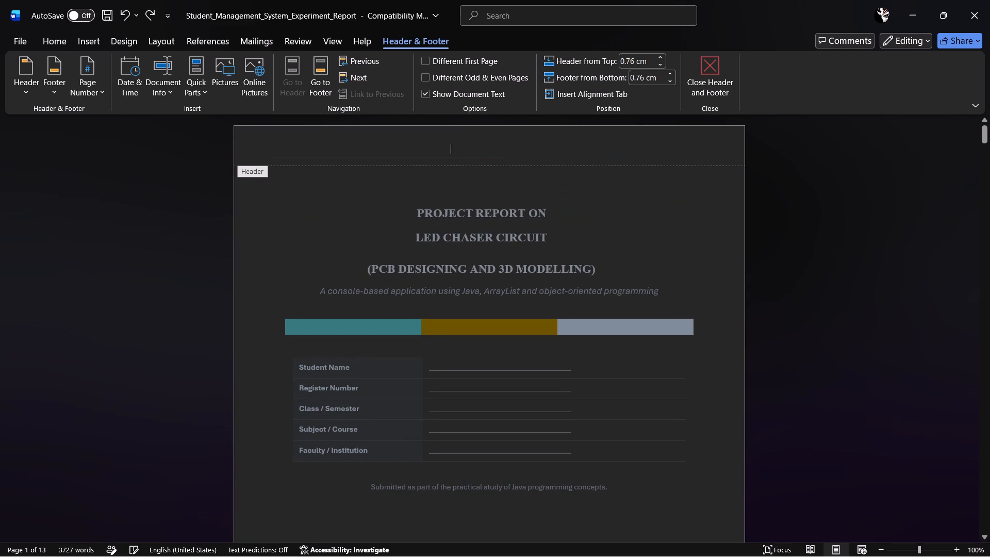
{"action": "left_click", "coordinate": [451, 154]}
{"action": "left_click_drag", "start_coordinate": [451, 154], "coordinate": [618, 166]}
{"action": "triple_click", "coordinate": [592, 159]}
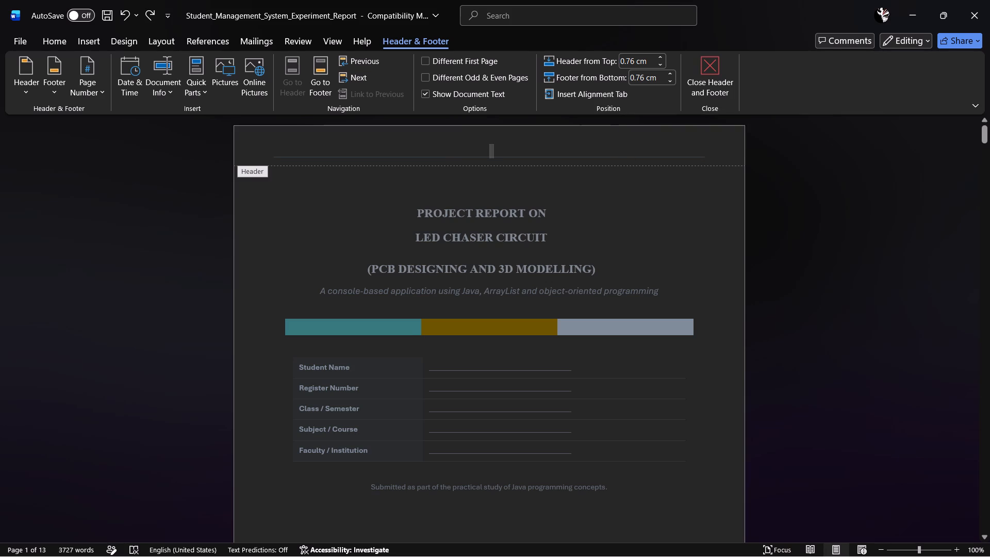
{"action": "triple_click", "coordinate": [587, 157]}
{"action": "left_click_drag", "start_coordinate": [585, 156], "coordinate": [585, 155]}
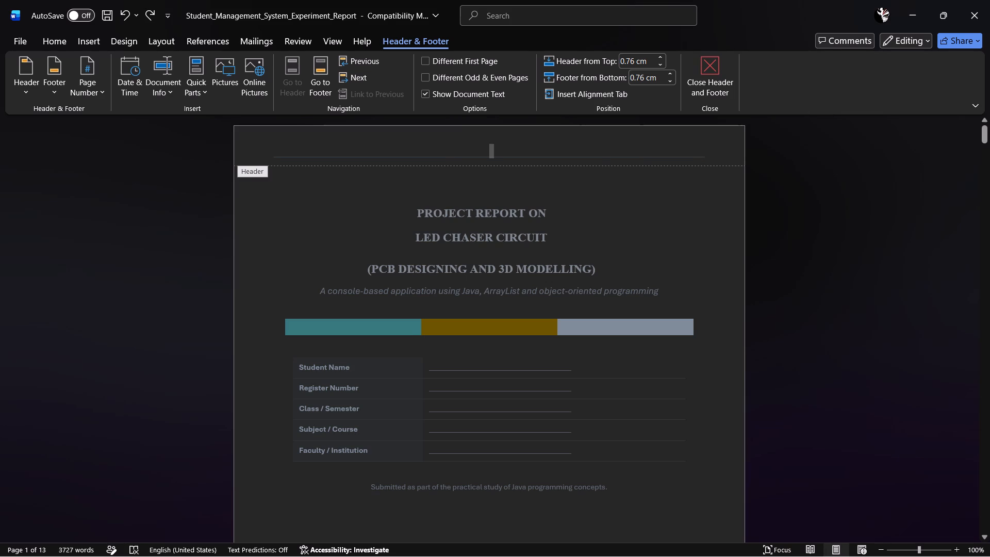
{"action": "left_click_drag", "start_coordinate": [585, 155], "coordinate": [586, 145]}
{"action": "triple_click", "coordinate": [587, 152]}
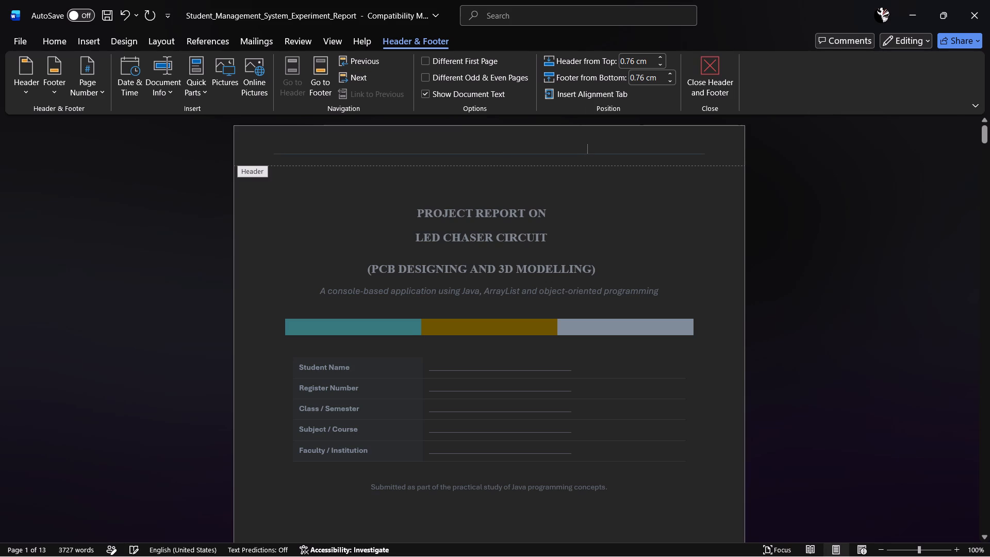
{"action": "left_click", "coordinate": [587, 152]}
{"action": "left_click", "coordinate": [608, 189]}
{"action": "left_click", "coordinate": [602, 186]}
{"action": "key", "text": "Escape"}
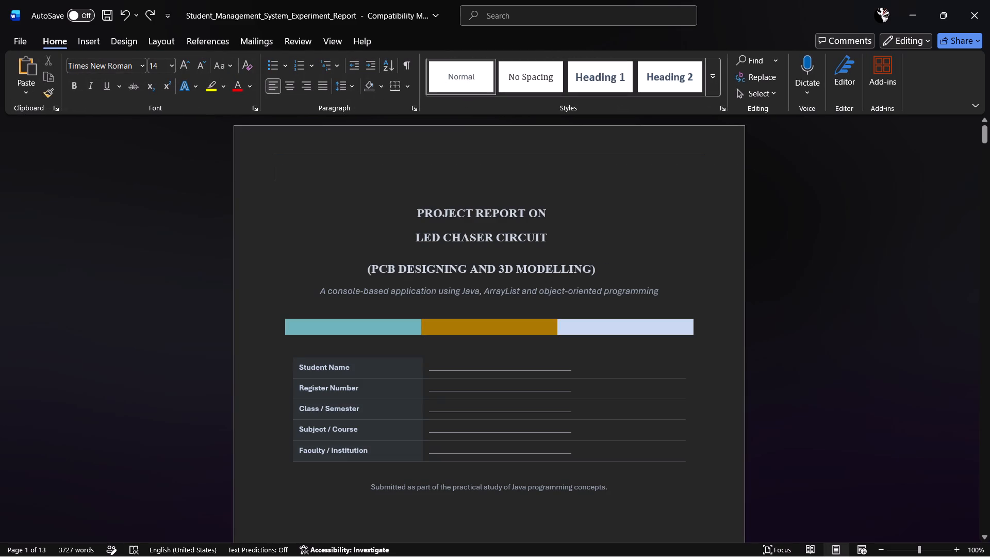
{"action": "left_click_drag", "start_coordinate": [617, 152], "coordinate": [651, 154]}
{"action": "left_click", "coordinate": [661, 150]}
{"action": "left_click_drag", "start_coordinate": [714, 151], "coordinate": [498, 154]}
Delete the empty lines above "PROJECT REPORT ON" so the title moves up to the start of the cover page.
{"action": "left_click", "coordinate": [423, 197]}
{"action": "left_click", "coordinate": [416, 214]}
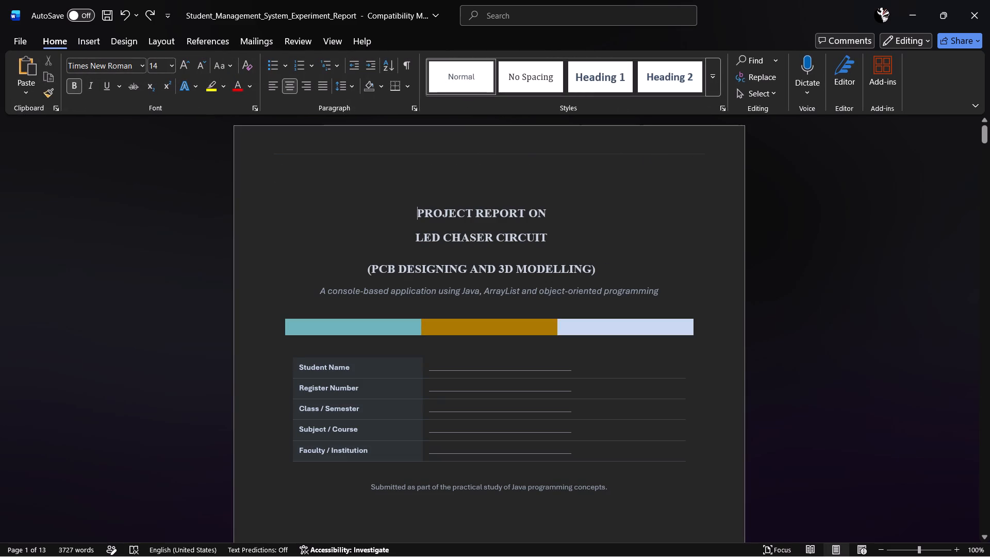
{"action": "left_click", "coordinate": [426, 198]}
{"action": "key", "text": "BackSpace"}
{"action": "key", "text": "BackSpace"}
{"action": "key", "text": "BackSpace"}
{"action": "key", "text": "BackSpace"}
{"action": "key", "text": "BackSpace"}
{"action": "key", "text": "BackSpace"}
{"action": "key", "text": "BackSpace"}
{"action": "key", "text": "BackSpace"}
{"action": "left_click_drag", "start_coordinate": [435, 211], "coordinate": [435, 183]}
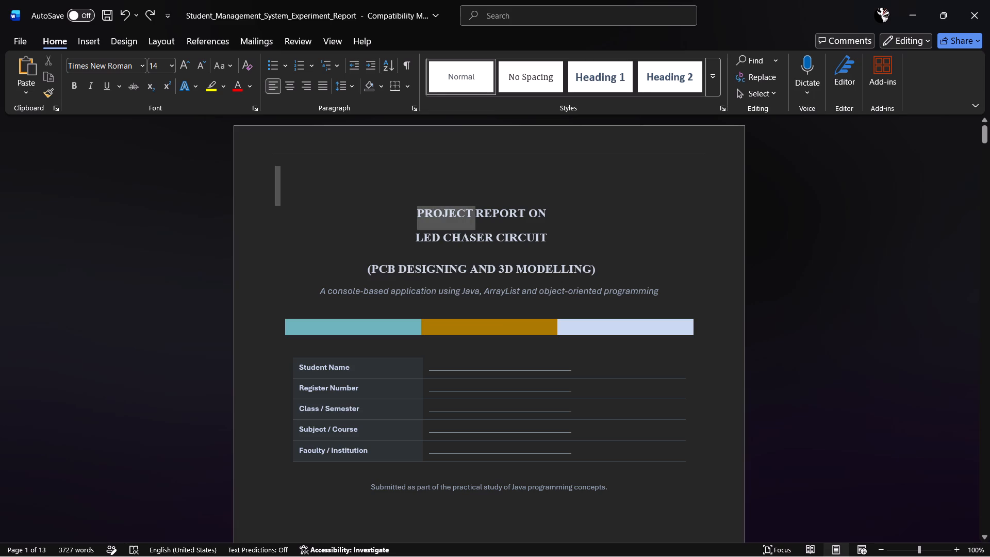
{"action": "left_click_drag", "start_coordinate": [435, 183], "coordinate": [433, 151]}
{"action": "left_click", "coordinate": [425, 172]}
{"action": "left_click", "coordinate": [416, 200]}
{"action": "left_click", "coordinate": [417, 213]}
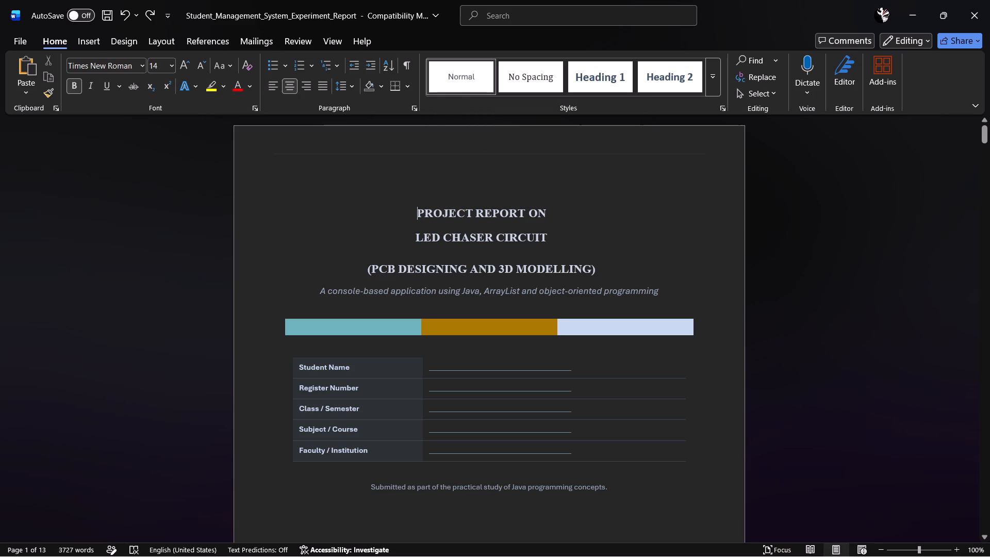
{"action": "key", "text": "BackSpace"}
{"action": "key", "text": "BackSpace"}
{"action": "key", "text": "BackSpace"}
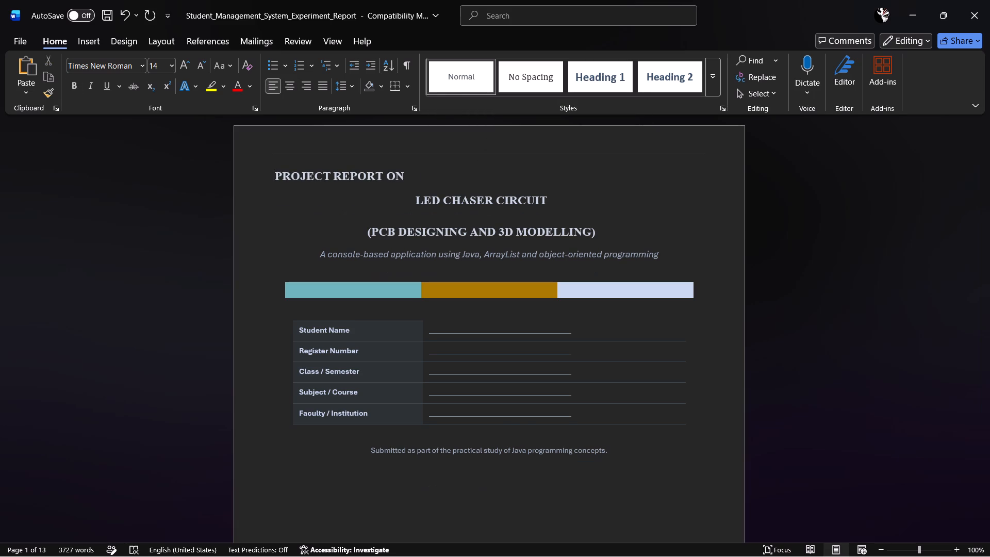
Indent the "PROJECT REPORT ON" line with spaces until it is centred above "LED CHASER CIRCUIT".
{"action": "key", "text": "space"}
{"action": "key", "text": "space"}
{"action": "key", "text": "space"}
{"action": "key", "text": "space"}
{"action": "key", "text": "space"}
{"action": "key", "text": "space"}
{"action": "key", "text": "space"}
{"action": "key", "text": "space"}
{"action": "key", "text": "space"}
{"action": "key", "text": "space"}
{"action": "key", "text": "space"}
{"action": "key", "text": "space"}
{"action": "key", "text": "space"}
{"action": "key", "text": "space"}
{"action": "key", "text": "space"}
{"action": "key", "text": "space"}
{"action": "key", "text": "space"}
{"action": "key", "text": "space"}
{"action": "key", "text": "space"}
{"action": "key", "text": "space"}
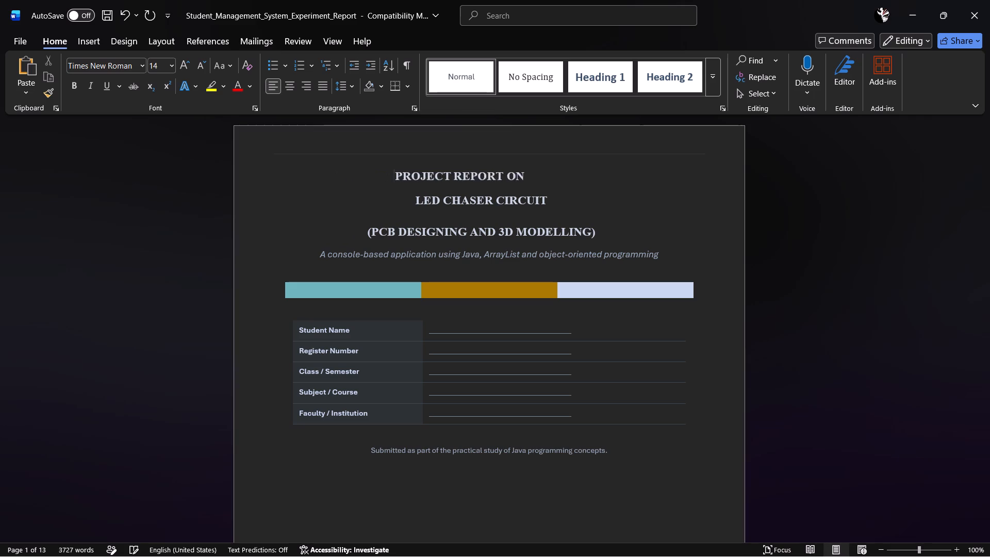
{"action": "key", "text": "space"}
{"action": "key", "text": "space"}
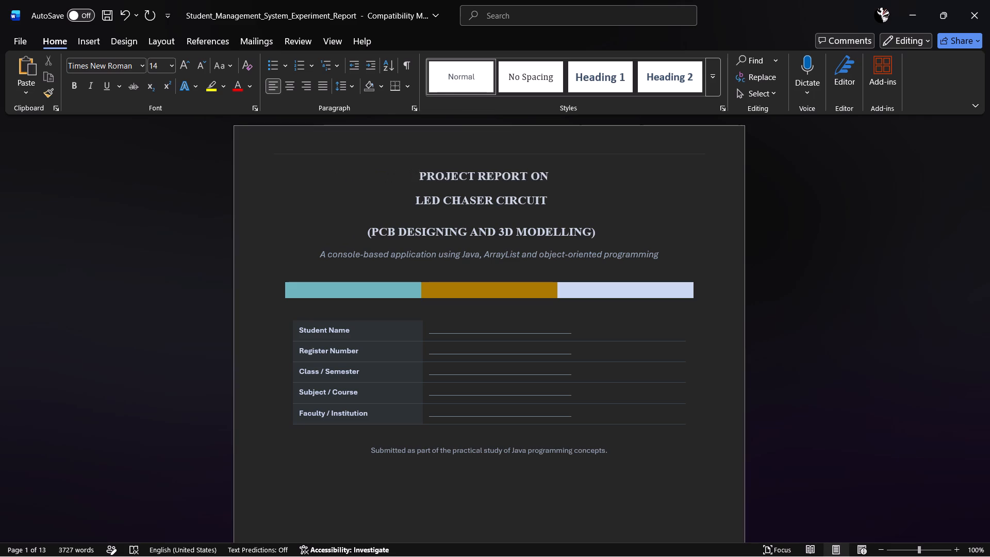
{"action": "key", "text": "BackSpace"}
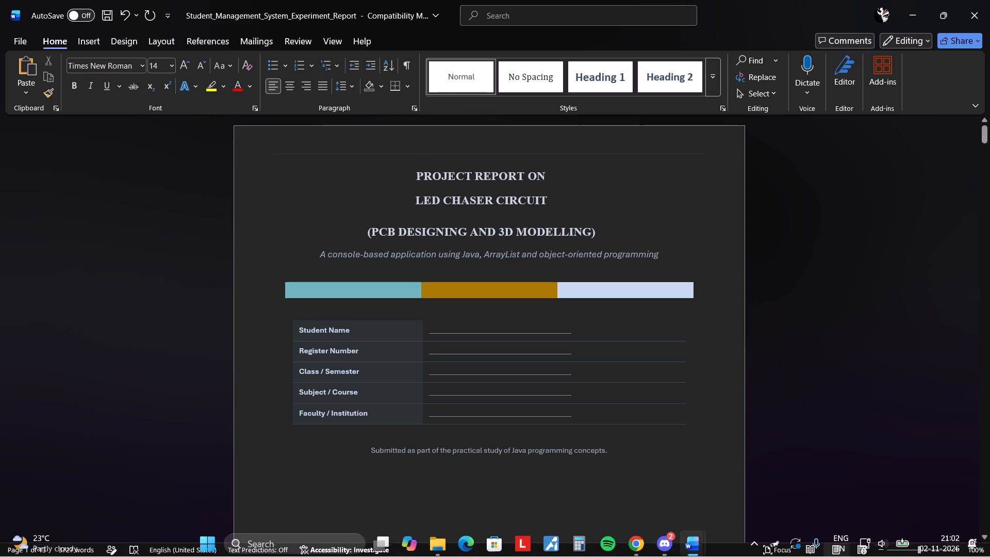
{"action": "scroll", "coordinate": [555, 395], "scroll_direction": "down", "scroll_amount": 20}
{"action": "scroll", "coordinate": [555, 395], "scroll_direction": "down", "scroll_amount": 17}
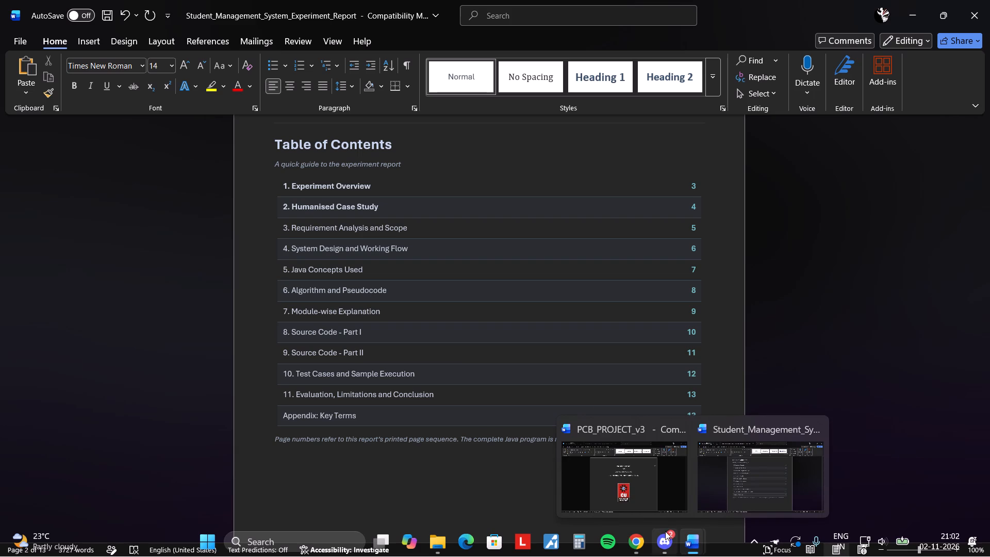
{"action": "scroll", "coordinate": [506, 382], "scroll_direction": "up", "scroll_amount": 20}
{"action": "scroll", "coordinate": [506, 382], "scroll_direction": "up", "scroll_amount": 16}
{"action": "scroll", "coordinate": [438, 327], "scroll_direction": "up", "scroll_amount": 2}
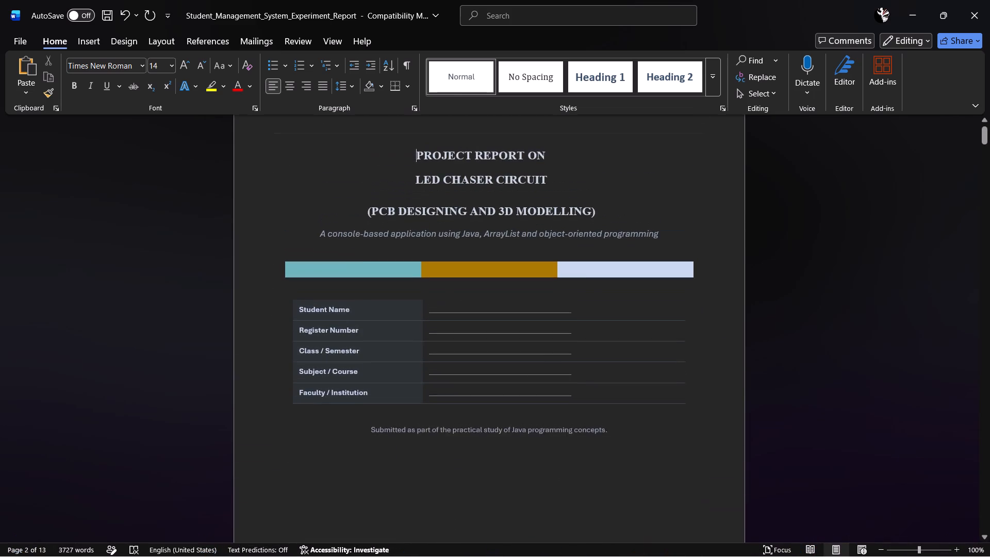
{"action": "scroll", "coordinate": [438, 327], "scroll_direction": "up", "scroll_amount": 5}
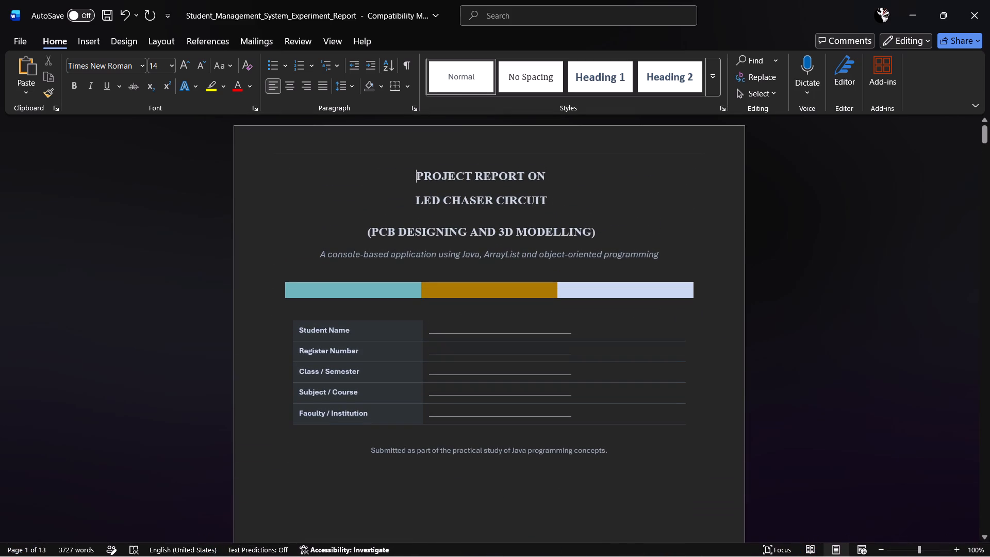
Replace the word "REPORT" in the first cover title line with "CASE Study".
{"action": "left_click_drag", "start_coordinate": [524, 180], "coordinate": [476, 175]}
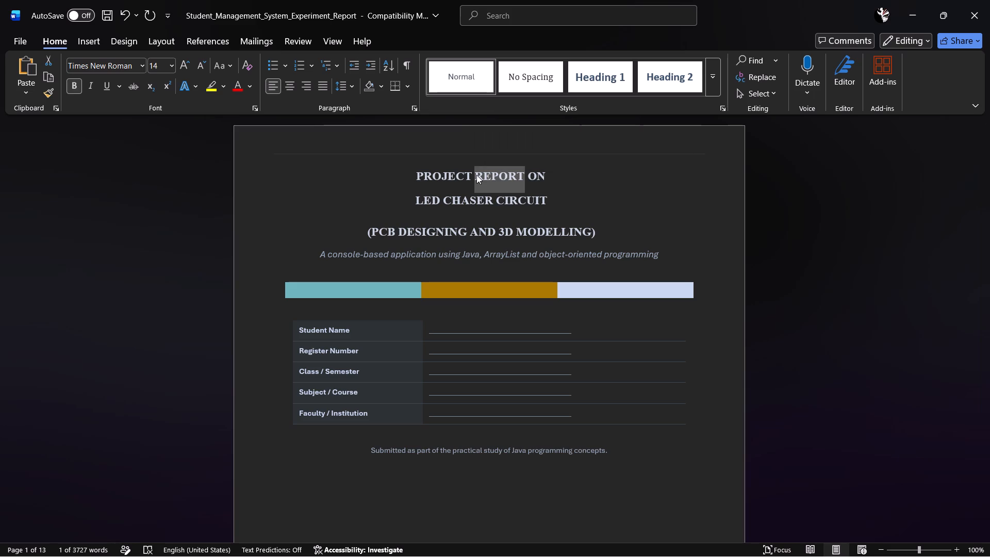
{"action": "key", "text": "BackSpace"}
{"action": "key", "text": "BackSpace"}
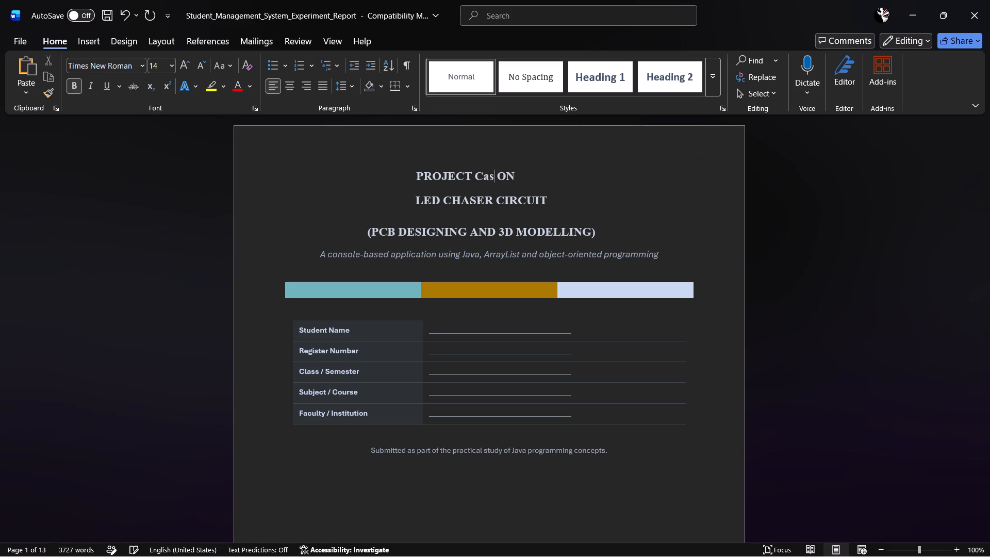
{"action": "key", "text": "BackSpace"}
{"action": "key", "text": "BackSpace"}
{"action": "key", "text": "a"}
{"action": "type", "text": "tudy"}
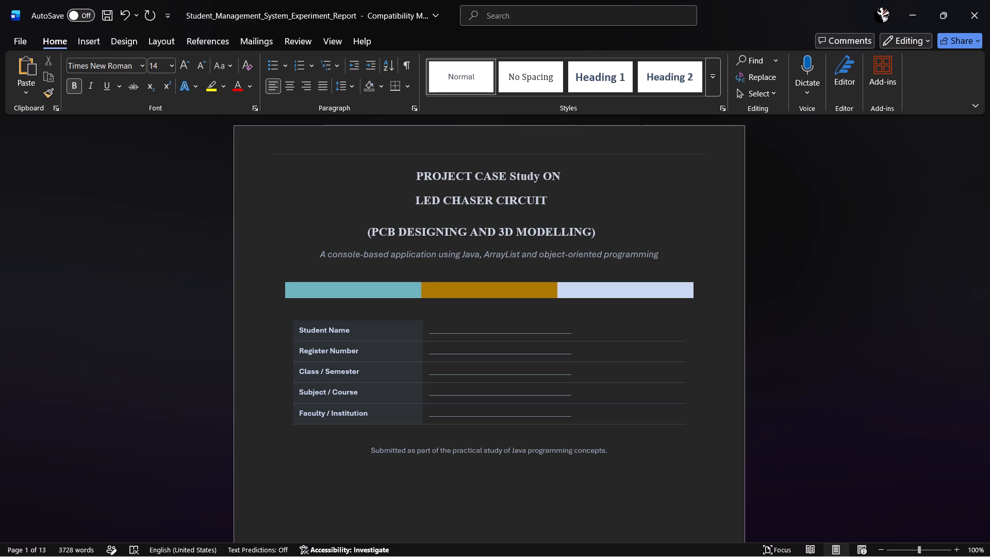
{"action": "key", "text": "Down"}
{"action": "key", "text": "Up"}
Delete the word "Study" from the first cover title line, leaving "PROJECT CASE ON".
{"action": "left_click_drag", "start_coordinate": [537, 174], "coordinate": [508, 182]}
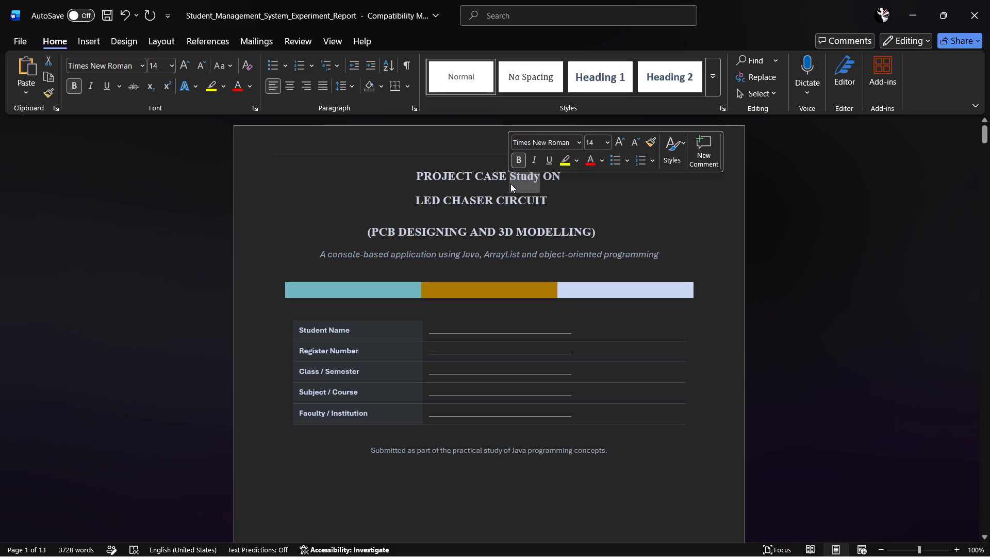
{"action": "key", "text": "BackSpace"}
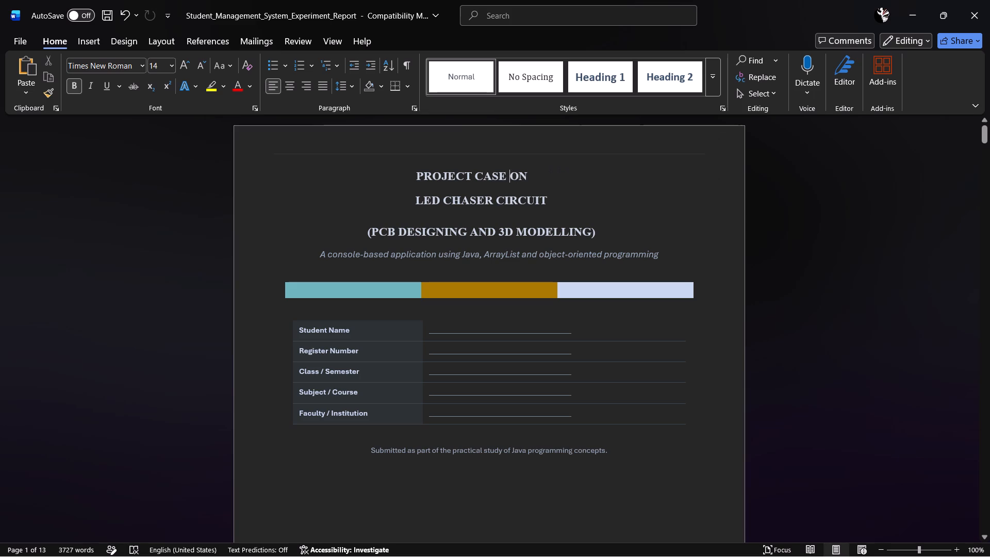
{"action": "left_click_drag", "start_coordinate": [504, 177], "coordinate": [474, 175]}
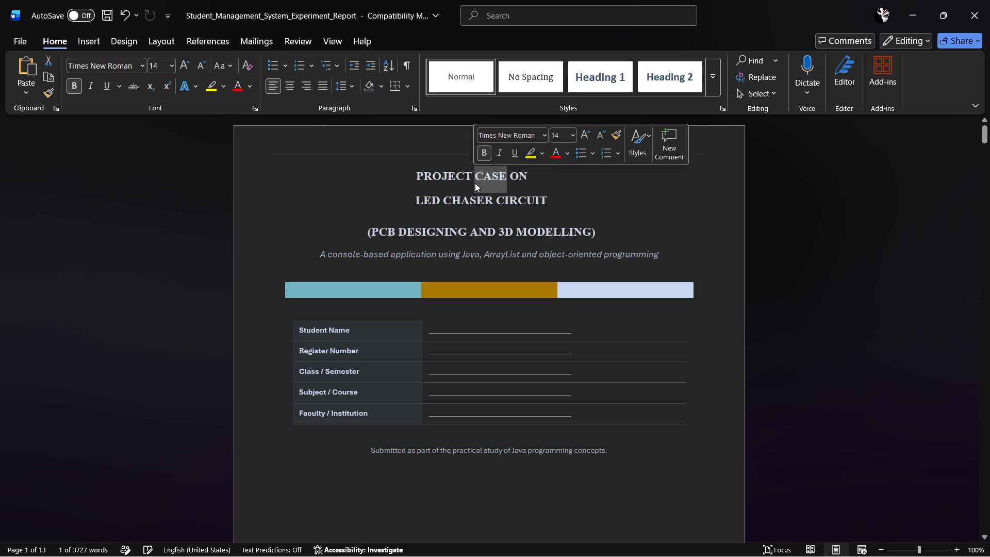
{"action": "left_click", "coordinate": [468, 179]}
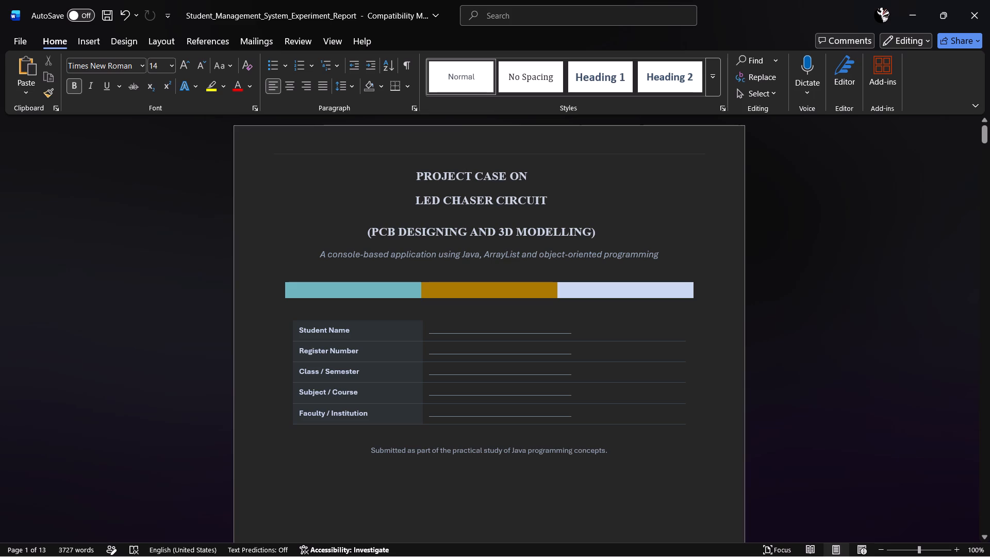
Delete the italic subtitle "A console-based application using Java, ArrayList and object-oriented programming" from the cover page.
{"action": "scroll", "coordinate": [474, 254], "scroll_direction": "down", "scroll_amount": 3}
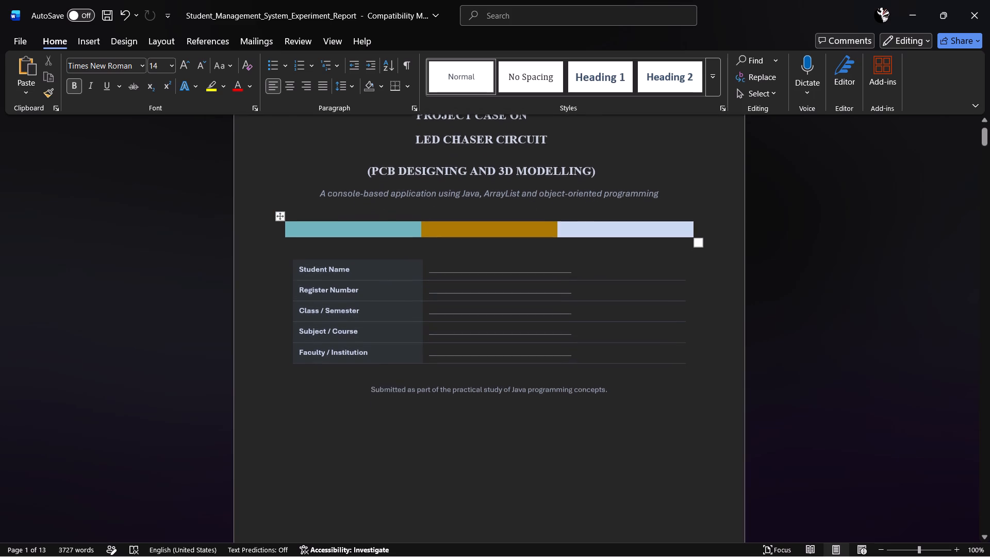
{"action": "scroll", "coordinate": [474, 254], "scroll_direction": "up", "scroll_amount": 5}
{"action": "left_click_drag", "start_coordinate": [665, 263], "coordinate": [308, 250]}
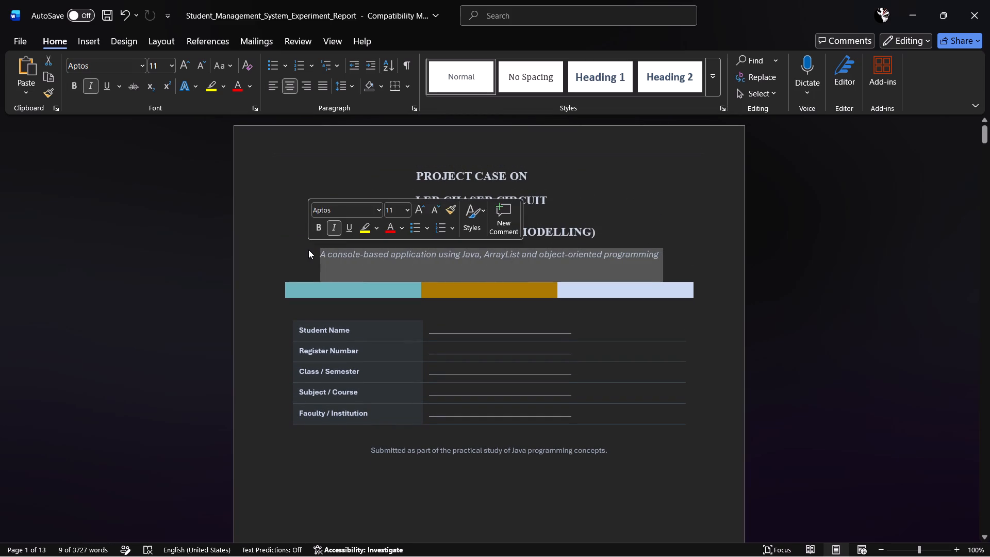
{"action": "key", "text": "BackSpace"}
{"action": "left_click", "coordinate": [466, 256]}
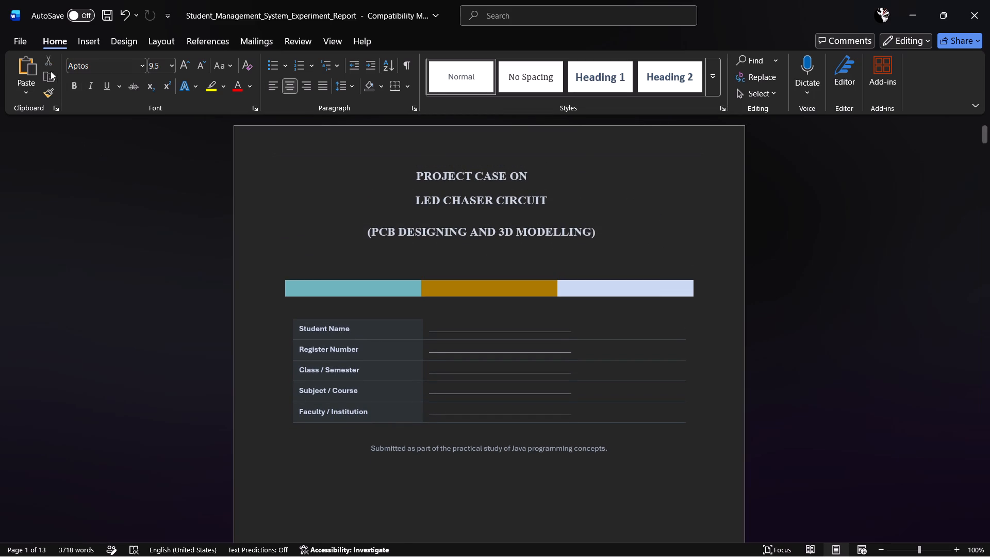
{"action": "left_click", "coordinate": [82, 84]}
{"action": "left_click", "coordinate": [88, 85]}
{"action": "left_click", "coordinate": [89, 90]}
Delete the three-colour bar below the cover page's title block.
{"action": "left_click", "coordinate": [341, 292]}
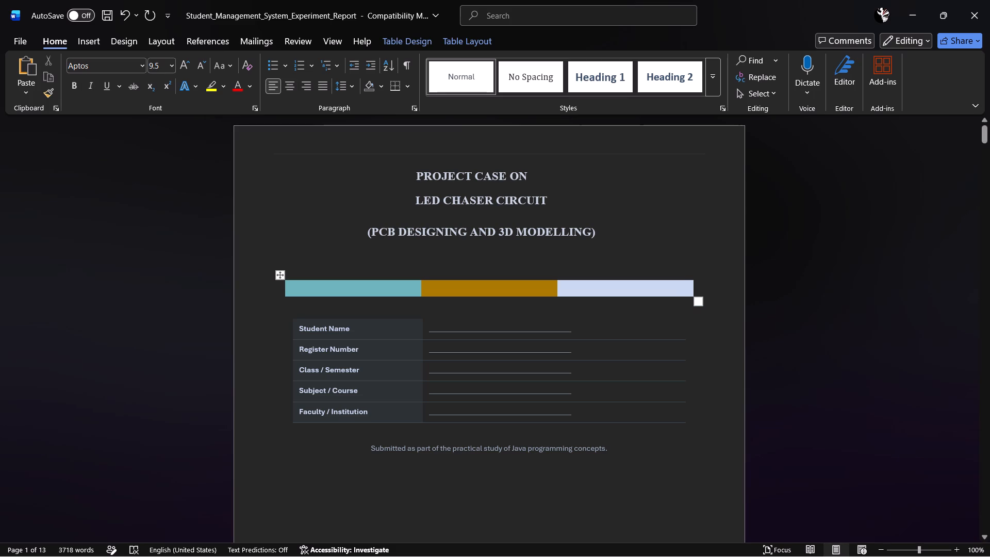
{"action": "key", "text": "BackSpace"}
{"action": "left_click_drag", "start_coordinate": [700, 287], "coordinate": [291, 306]}
{"action": "key", "text": "BackSpace"}
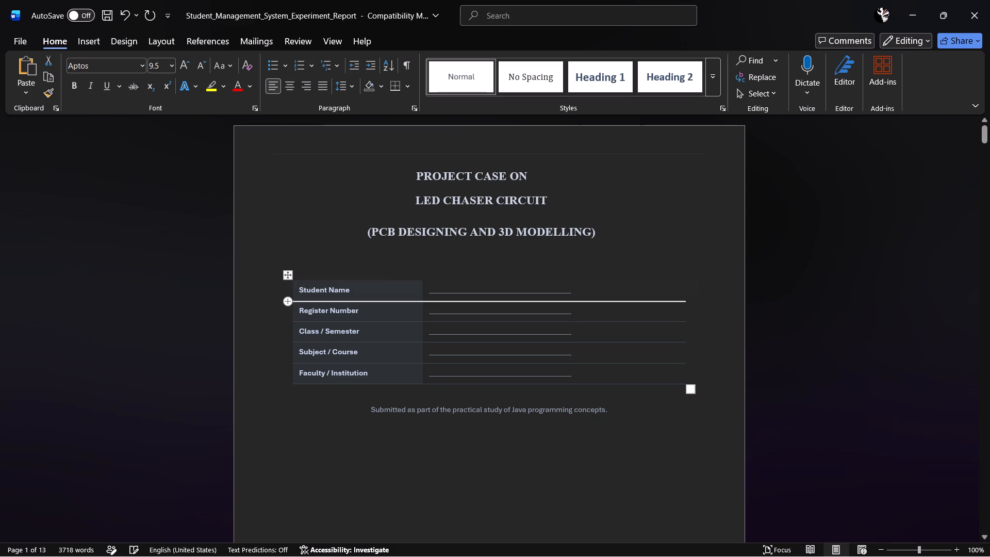
Delete the student details table and the "Submitted as part of the practical study of Java programming concepts." line from the cover page.
{"action": "scroll", "coordinate": [344, 314], "scroll_direction": "down", "scroll_amount": 1}
{"action": "left_click_drag", "start_coordinate": [626, 398], "coordinate": [620, 398]}
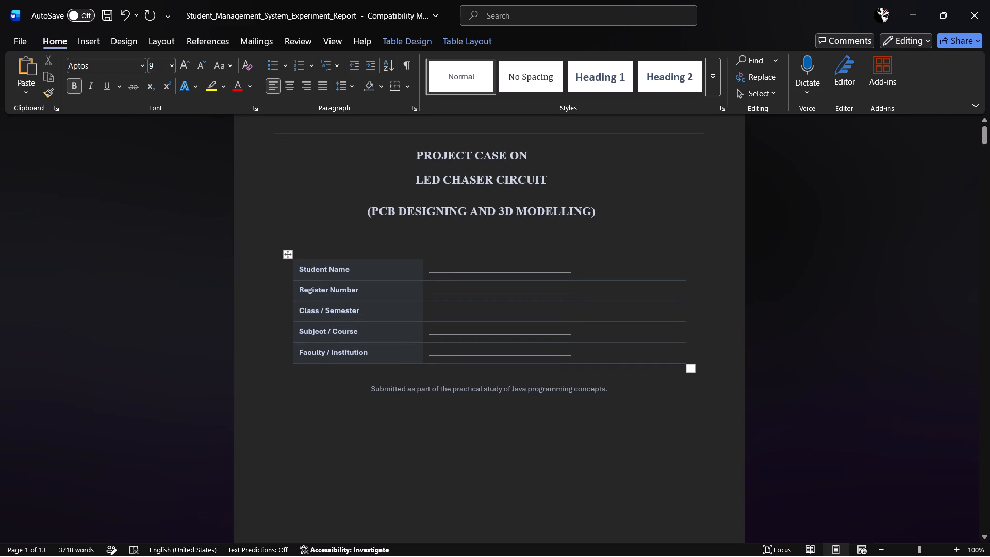
{"action": "left_click_drag", "start_coordinate": [620, 398], "coordinate": [286, 265]}
{"action": "key", "text": "BackSpace"}
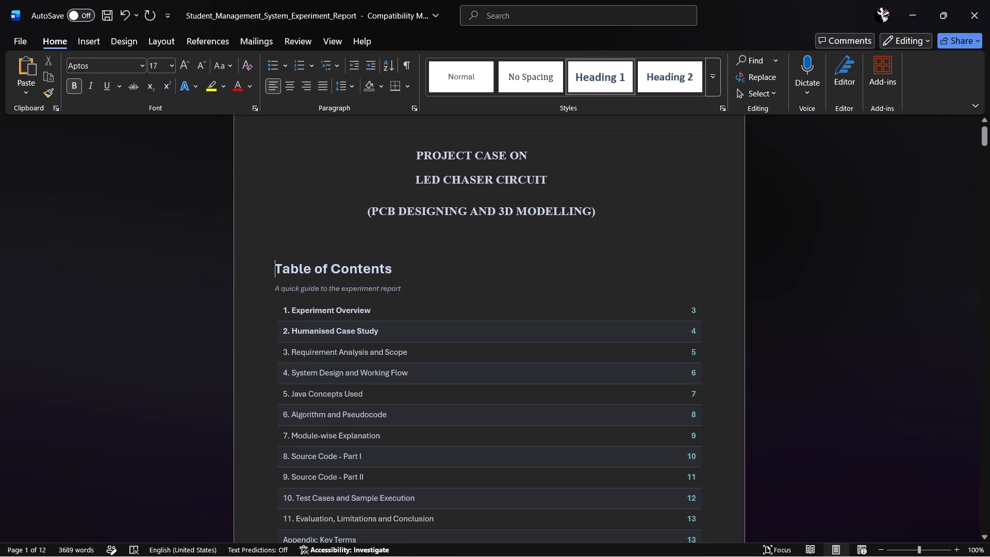
Insert 22 blank lines before the "Table of Contents" heading to push it away from the cover title block.
{"action": "key", "text": "Return"}
{"action": "key", "text": "Return"}
{"action": "key", "text": "Return"}
{"action": "key", "text": "Return"}
{"action": "key", "text": "Return"}
{"action": "key", "text": "Return"}
{"action": "key", "text": "Return"}
{"action": "key", "text": "Return"}
{"action": "key", "text": "Return"}
{"action": "key", "text": "Return"}
{"action": "key", "text": "Return"}
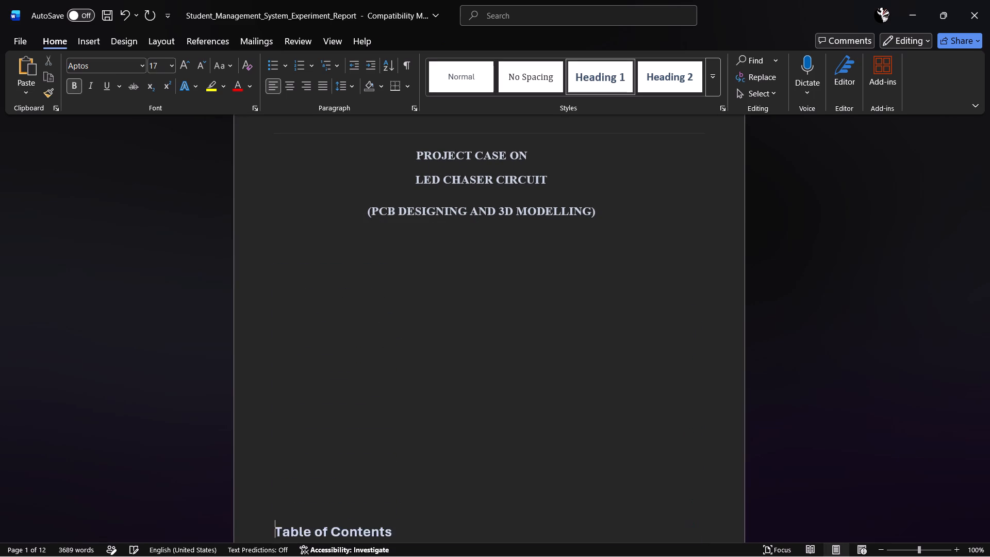
{"action": "key", "text": "Return"}
{"action": "key", "text": "Return"}
{"action": "key", "text": "Return"}
{"action": "key", "text": "Return"}
{"action": "key", "text": "Return"}
{"action": "key", "text": "Return"}
{"action": "key", "text": "Return"}
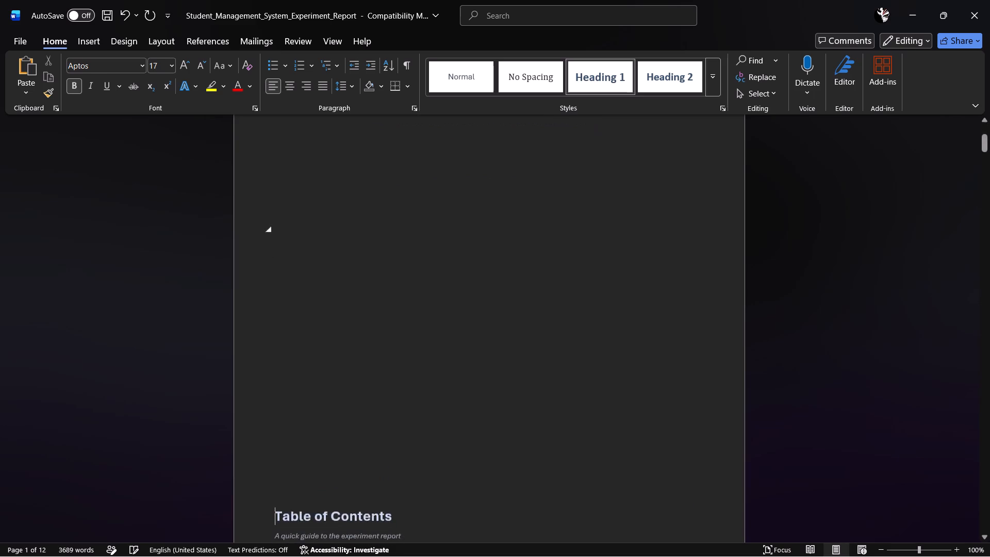
{"action": "key", "text": "Return"}
{"action": "key", "text": "Return"}
{"action": "key", "text": "Return"}
{"action": "key", "text": "Return"}
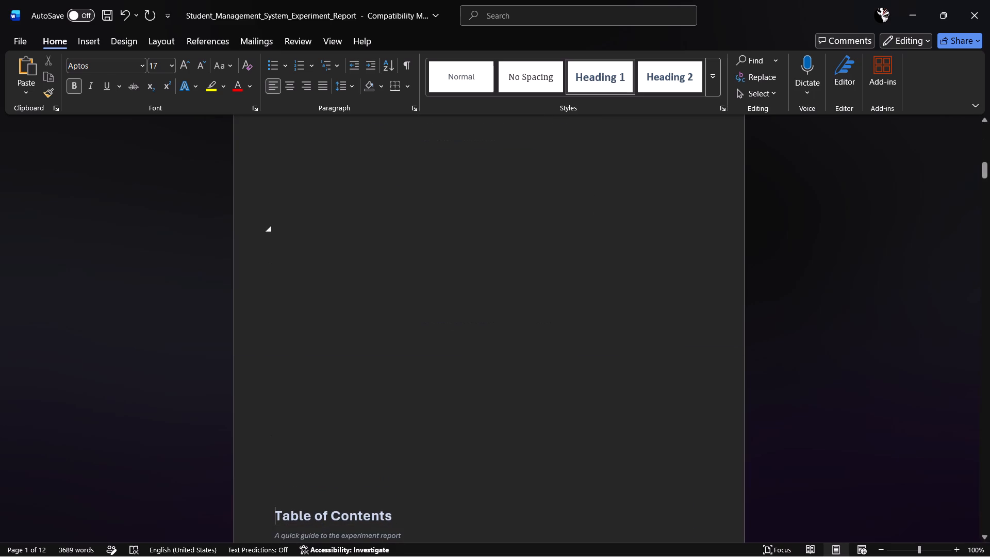
Adjust the spacing above the "Table of Contents" heading by removing and re-adding a few blank lines.
{"action": "key", "text": "BackSpace"}
{"action": "key", "text": "BackSpace"}
{"action": "key", "text": "BackSpace"}
{"action": "key", "text": "Return"}
{"action": "key", "text": "Return"}
{"action": "key", "text": "Return"}
{"action": "key", "text": "BackSpace"}
{"action": "key", "text": "BackSpace"}
{"action": "scroll", "coordinate": [375, 196], "scroll_direction": "up", "scroll_amount": 7}
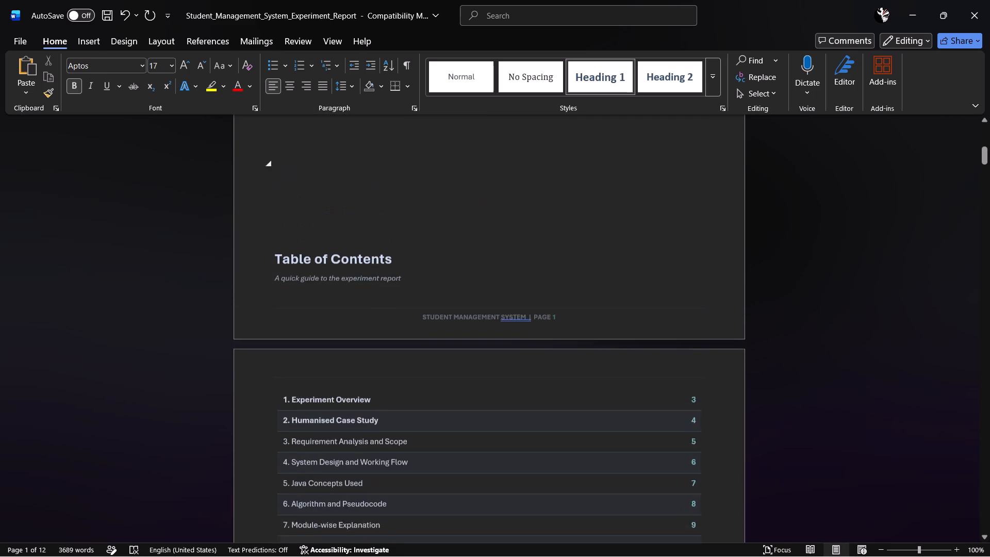
{"action": "left_click", "coordinate": [376, 248]}
{"action": "key", "text": "Down"}
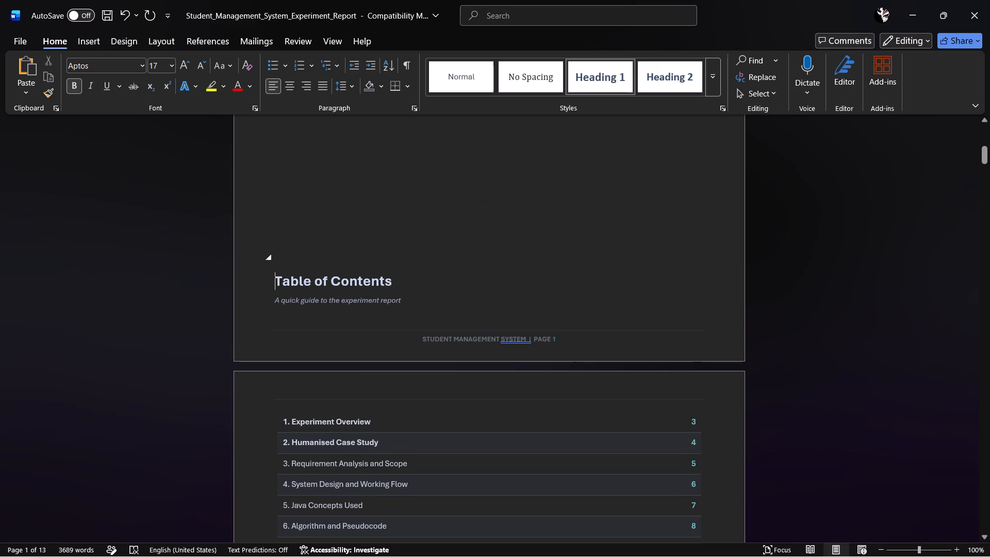
{"action": "key", "text": "Return"}
Delete the block of blank lines directly above the "Table of Contents" heading on page 2.
{"action": "scroll", "coordinate": [375, 248], "scroll_direction": "down", "scroll_amount": 7}
{"action": "left_click", "coordinate": [343, 310]}
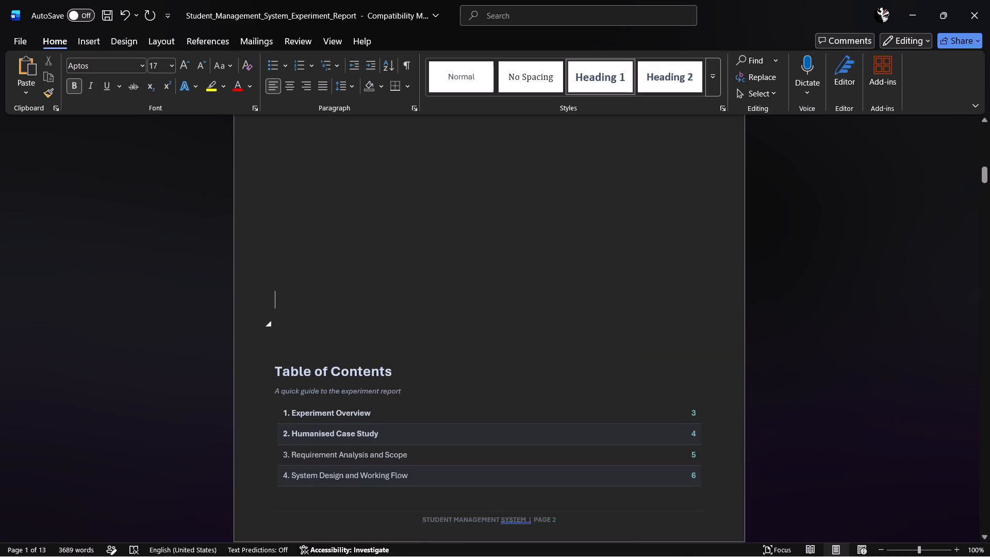
{"action": "left_click", "coordinate": [309, 343]}
{"action": "left_click_drag", "start_coordinate": [302, 342], "coordinate": [392, 159]}
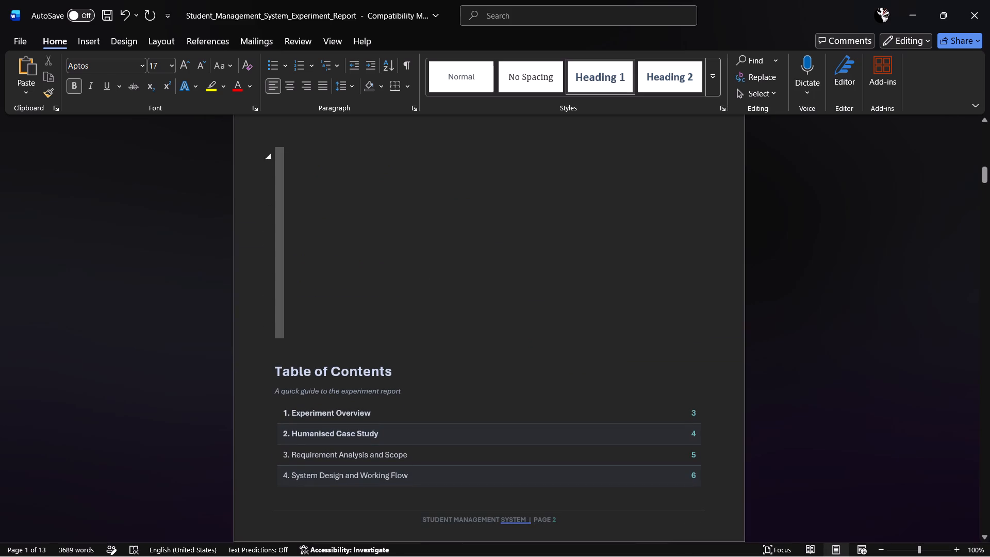
{"action": "left_click_drag", "start_coordinate": [392, 159], "coordinate": [389, 121]}
{"action": "key", "text": "BackSpace"}
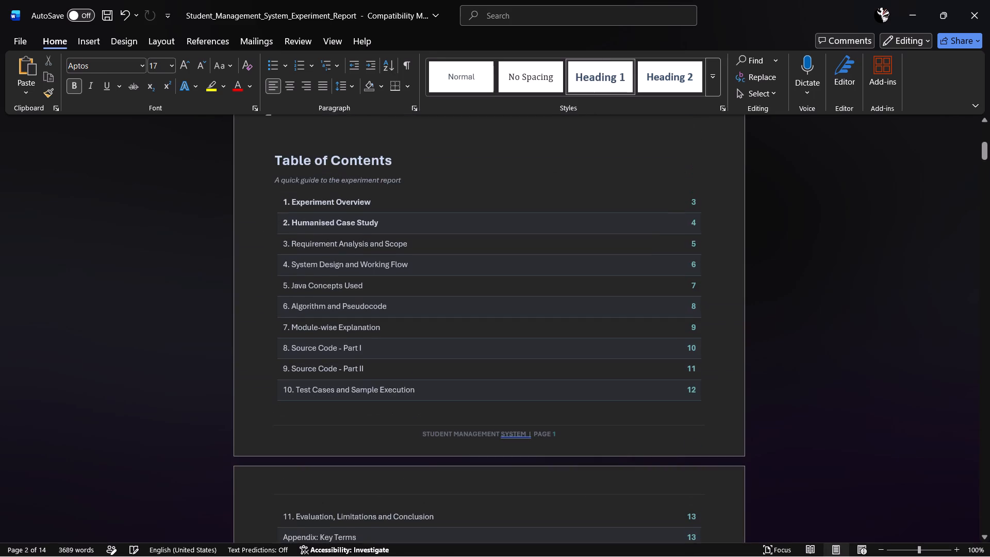
Insert ten blank lines before the "Table of Contents" heading to push it onto page 2.
{"action": "scroll", "coordinate": [384, 220], "scroll_direction": "up", "scroll_amount": 12}
{"action": "scroll", "coordinate": [349, 254], "scroll_direction": "up", "scroll_amount": 9}
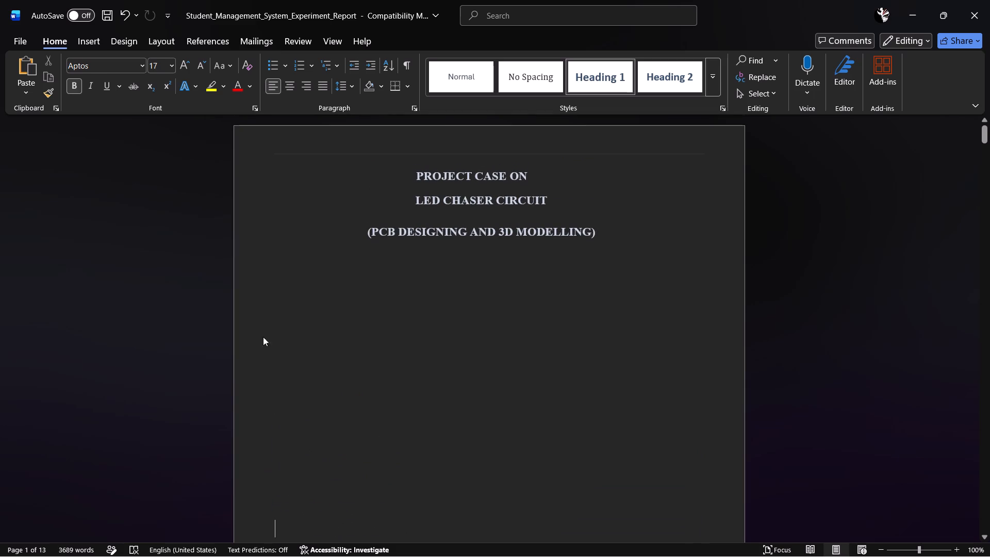
{"action": "left_click", "coordinate": [273, 357]}
{"action": "left_click", "coordinate": [271, 359]}
{"action": "left_click", "coordinate": [270, 363]}
{"action": "scroll", "coordinate": [270, 358], "scroll_direction": "down", "scroll_amount": 8}
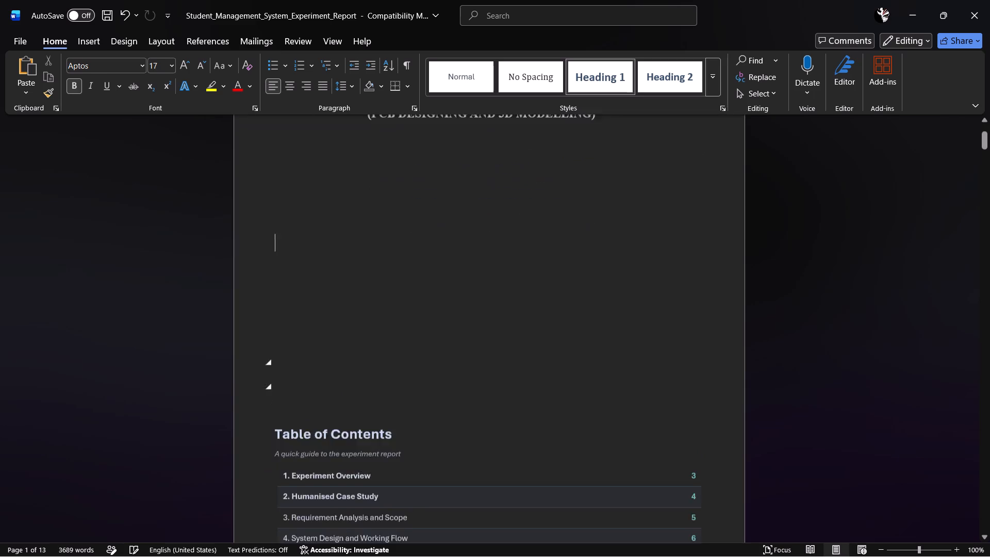
{"action": "scroll", "coordinate": [274, 342], "scroll_direction": "down", "scroll_amount": 7}
{"action": "left_click", "coordinate": [274, 242]}
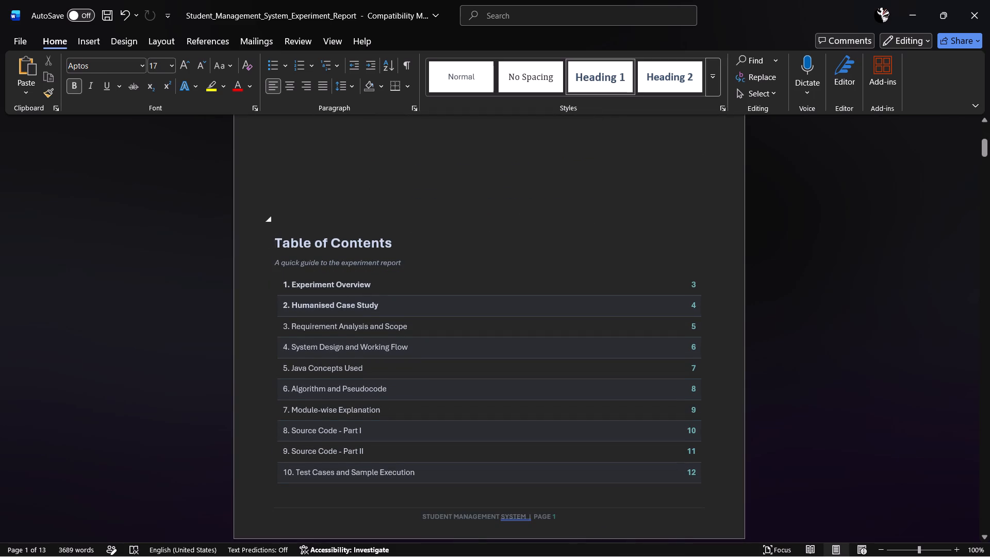
{"action": "key", "text": "Return"}
{"action": "key", "text": "Return"}
{"action": "key", "text": "Return"}
{"action": "key", "text": "Return"}
{"action": "key", "text": "Return"}
{"action": "key", "text": "Return"}
{"action": "key", "text": "Return"}
{"action": "key", "text": "Return"}
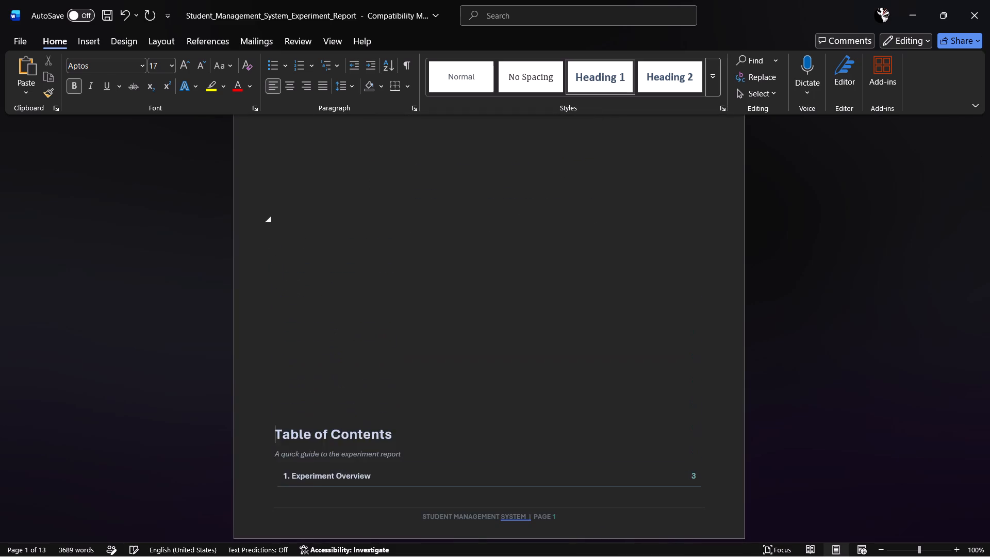
{"action": "key", "text": "Return"}
{"action": "key", "text": "Return"}
Insert six more blank lines before the "Table of Contents" heading so that it starts at the top of page 3.
{"action": "left_click", "coordinate": [284, 229]}
{"action": "scroll", "coordinate": [283, 239], "scroll_direction": "down", "scroll_amount": 20}
{"action": "scroll", "coordinate": [283, 239], "scroll_direction": "down", "scroll_amount": 2}
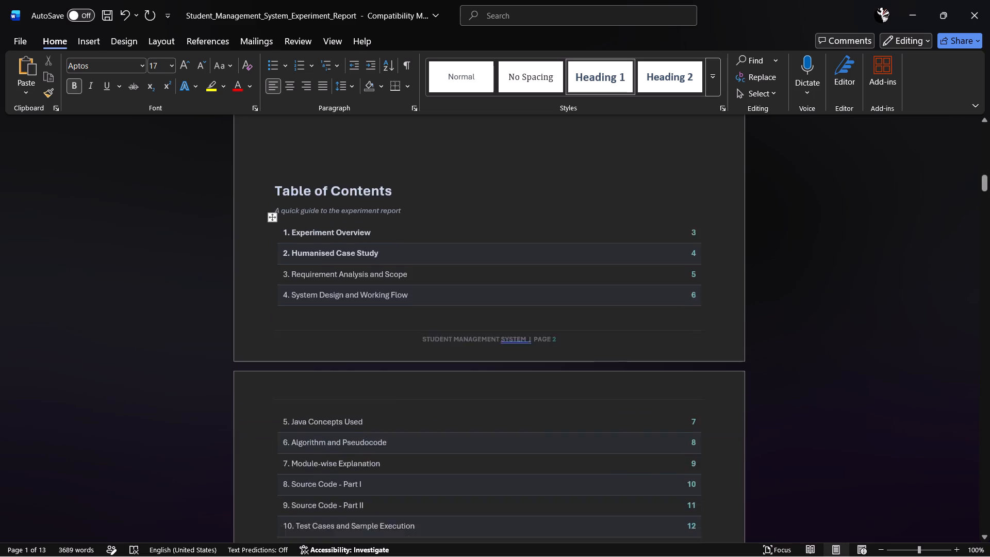
{"action": "scroll", "coordinate": [305, 265], "scroll_direction": "down", "scroll_amount": 12}
{"action": "scroll", "coordinate": [294, 247], "scroll_direction": "up", "scroll_amount": 17}
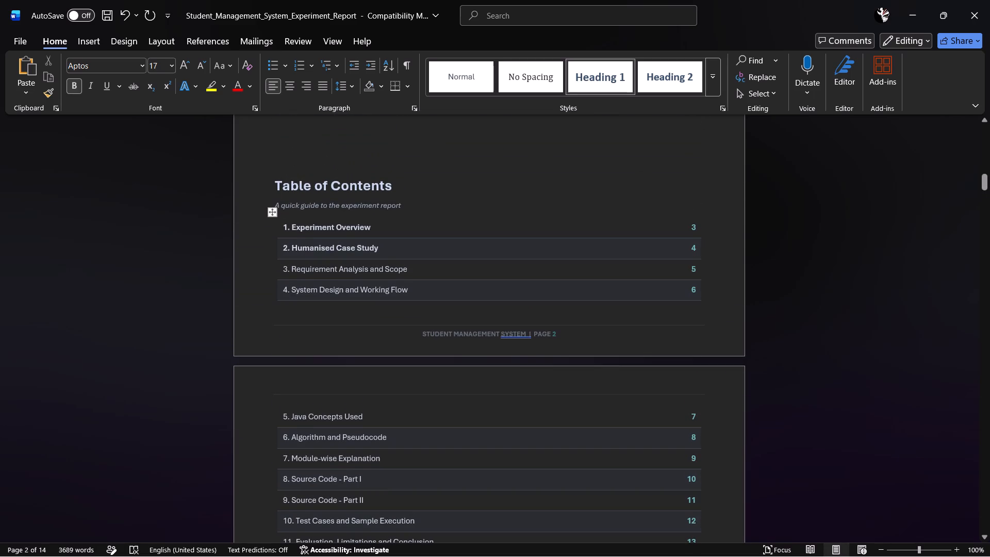
{"action": "left_click", "coordinate": [276, 173]}
{"action": "left_click", "coordinate": [276, 183]}
{"action": "key", "text": "Return"}
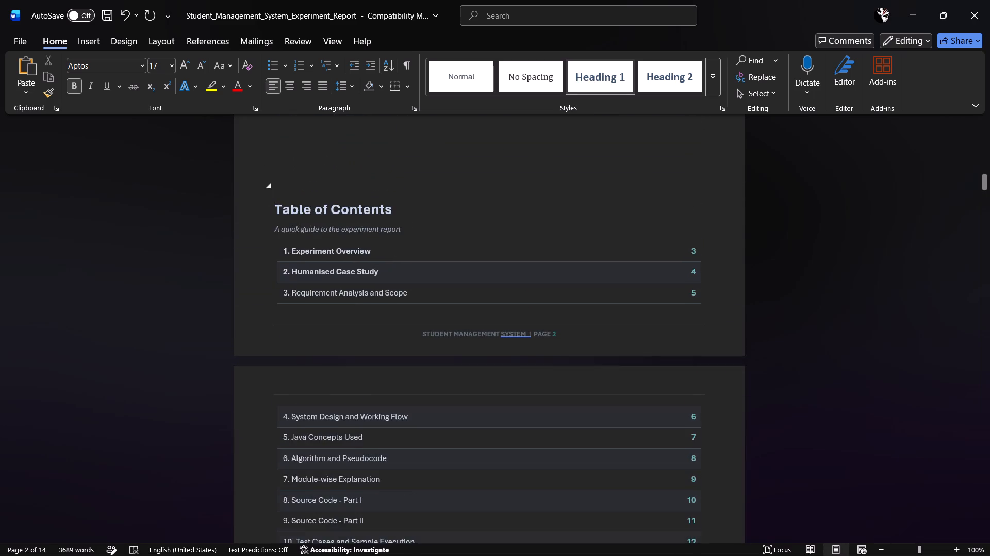
{"action": "key", "text": "Return"}
{"action": "key", "text": "Return"}
{"action": "key", "text": "Return"}
{"action": "key", "text": "Return"}
{"action": "key", "text": "Return"}
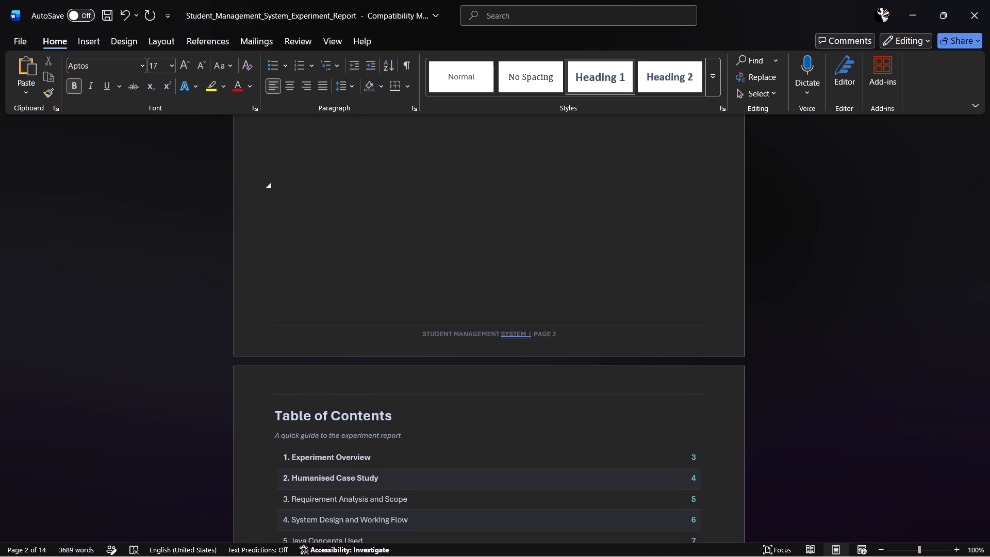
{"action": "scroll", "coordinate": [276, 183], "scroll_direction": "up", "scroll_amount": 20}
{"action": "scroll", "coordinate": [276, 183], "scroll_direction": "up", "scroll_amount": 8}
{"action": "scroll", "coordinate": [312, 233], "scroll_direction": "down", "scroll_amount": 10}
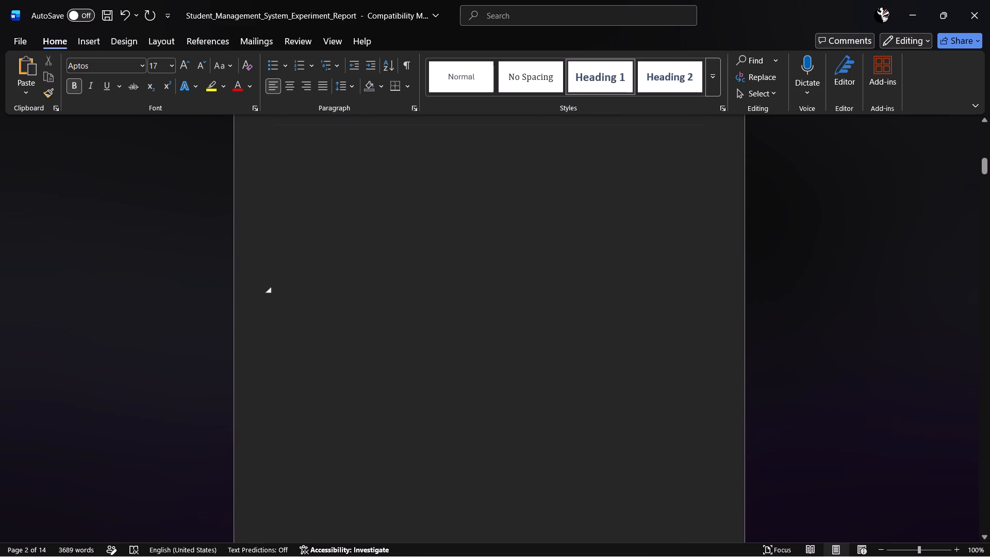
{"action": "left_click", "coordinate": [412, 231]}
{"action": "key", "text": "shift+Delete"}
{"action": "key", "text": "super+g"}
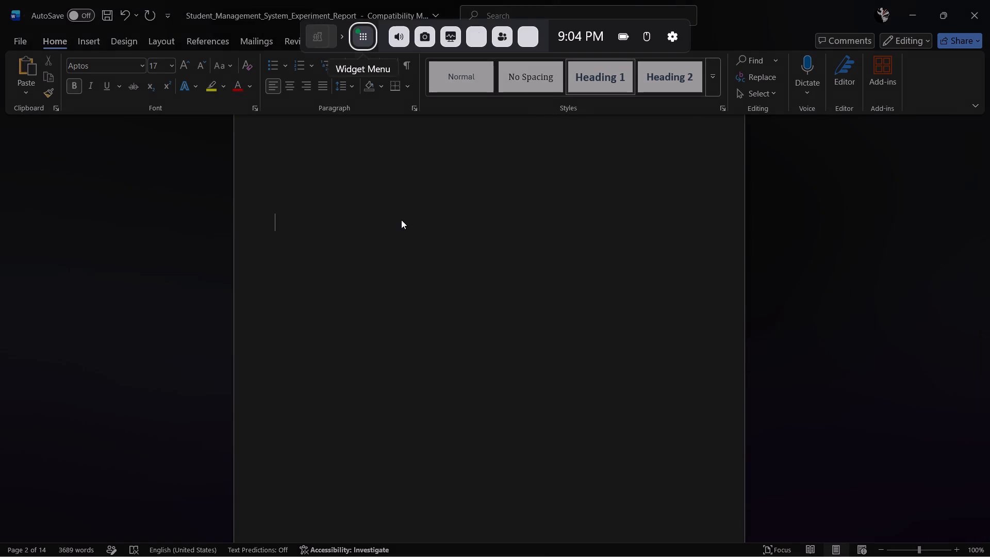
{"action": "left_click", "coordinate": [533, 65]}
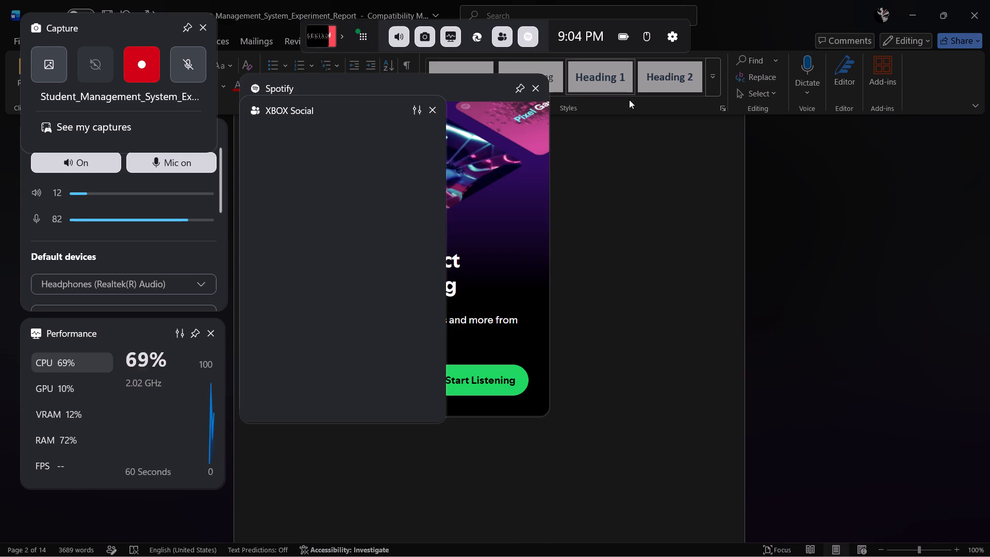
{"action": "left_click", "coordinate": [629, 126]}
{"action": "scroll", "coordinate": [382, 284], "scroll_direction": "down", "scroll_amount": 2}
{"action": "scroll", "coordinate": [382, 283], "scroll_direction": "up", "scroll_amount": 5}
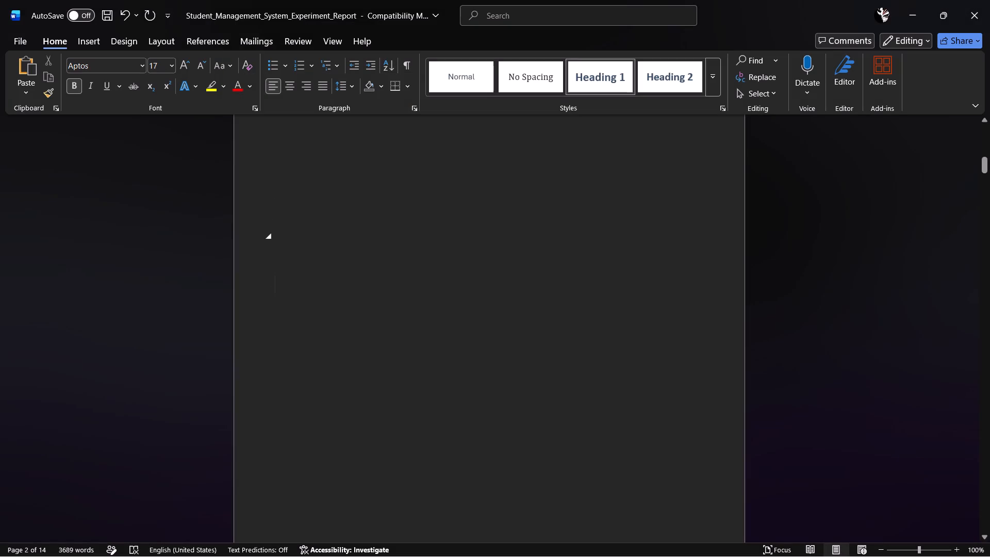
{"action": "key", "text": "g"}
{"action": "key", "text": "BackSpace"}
Open the Xbox Game Bar overlay, close its Capture, Spotify and XBOX Social widgets, and return to the document.
{"action": "key", "text": "super+g"}
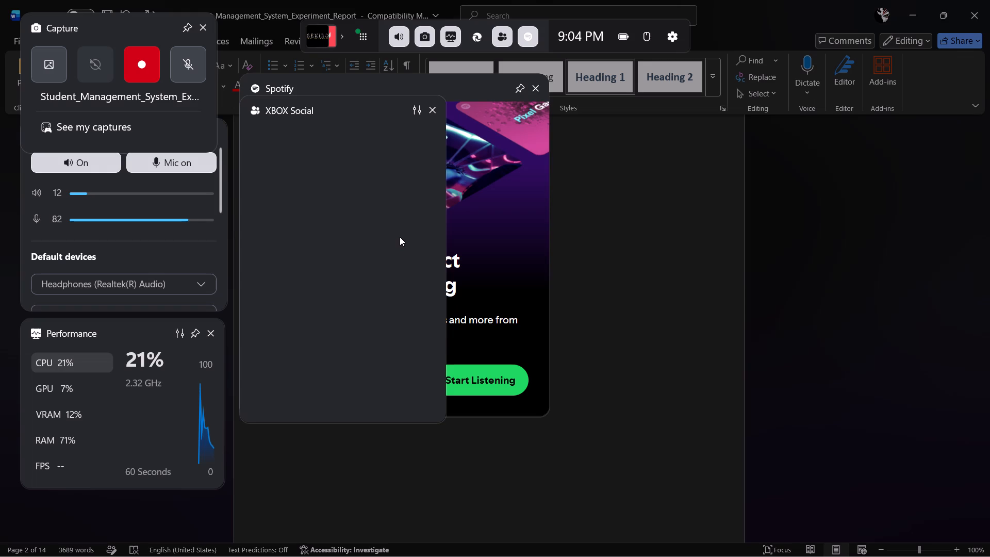
{"action": "scroll", "coordinate": [157, 212], "scroll_direction": "up", "scroll_amount": 2}
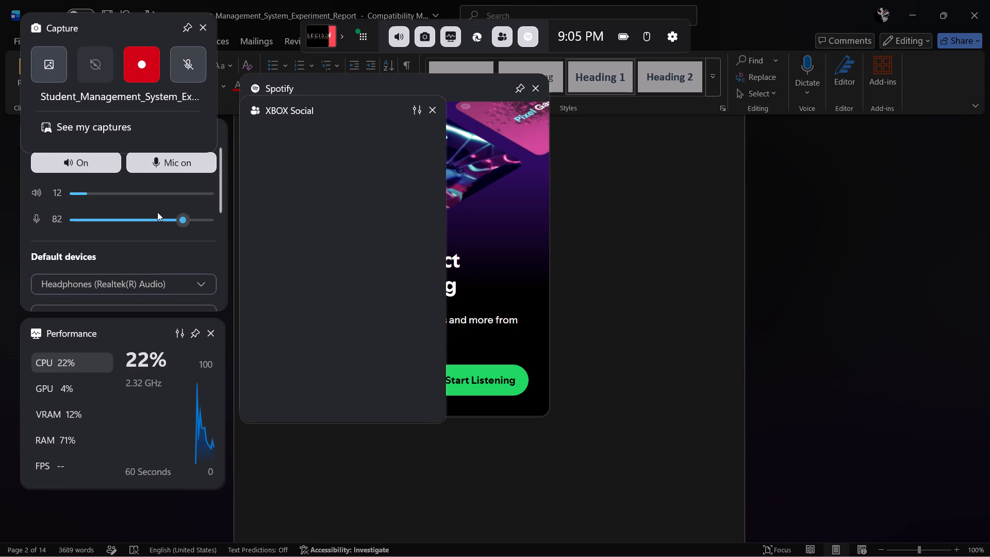
{"action": "scroll", "coordinate": [157, 212], "scroll_direction": "up", "scroll_amount": 3}
{"action": "left_click", "coordinate": [202, 27]}
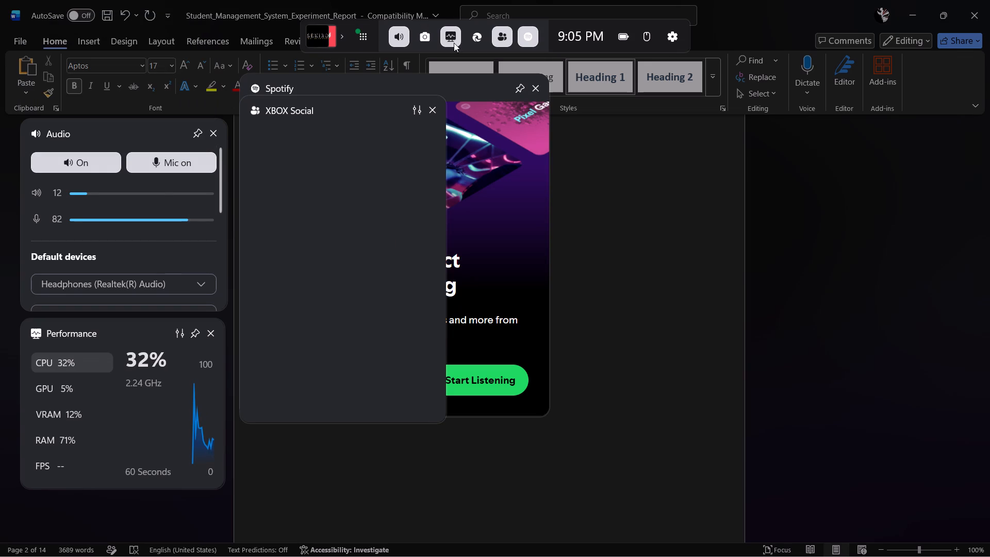
{"action": "left_click", "coordinate": [538, 86]}
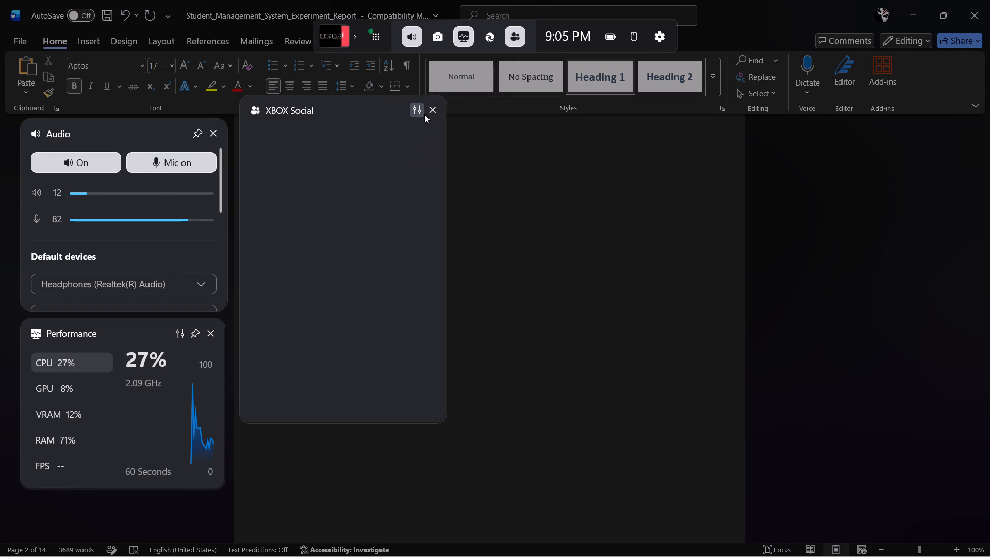
{"action": "left_click", "coordinate": [435, 113]}
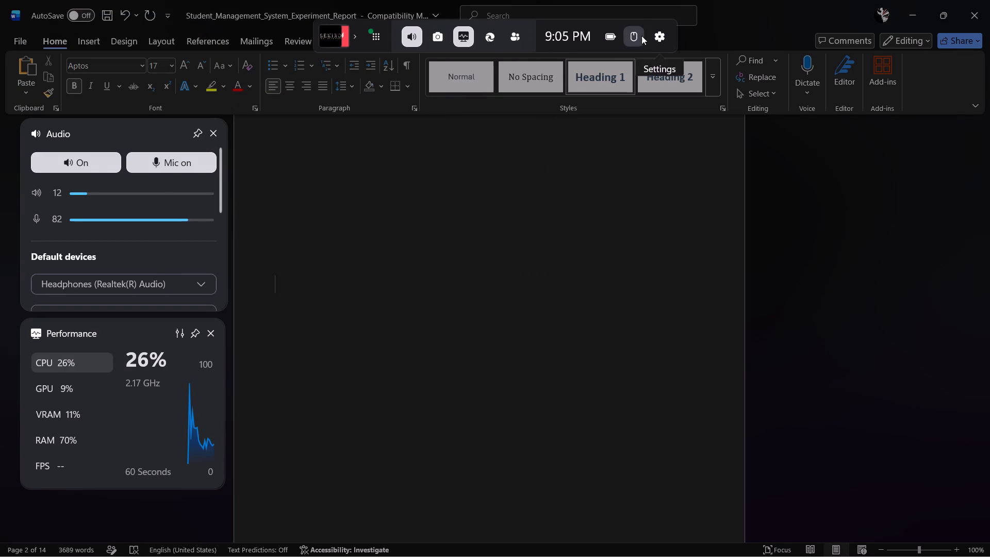
{"action": "left_click", "coordinate": [557, 207]}
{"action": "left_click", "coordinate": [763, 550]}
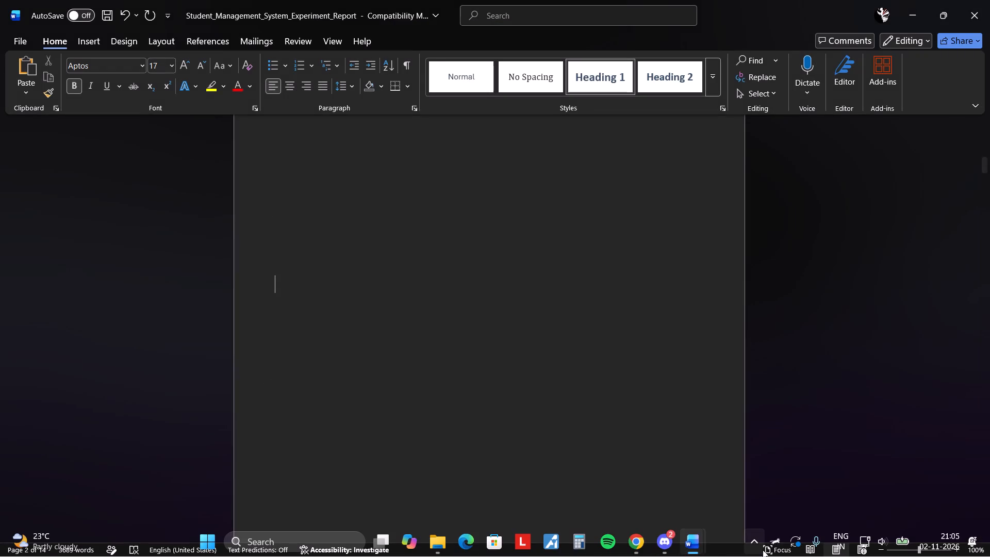
Look over the cover page's title block, the page 1 footer and the blank area of page 2.
{"action": "left_click", "coordinate": [689, 430]}
{"action": "scroll", "coordinate": [427, 349], "scroll_direction": "up", "scroll_amount": 14}
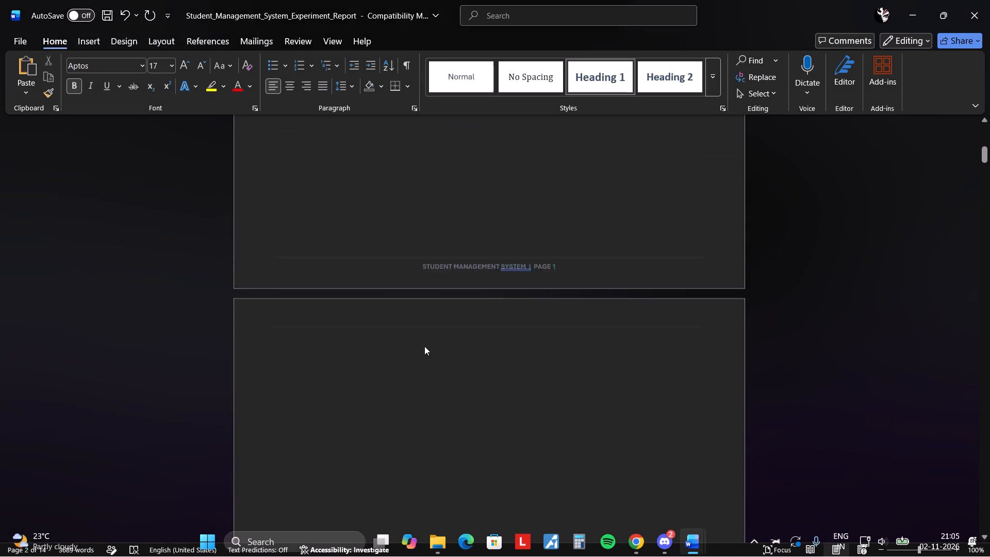
{"action": "scroll", "coordinate": [424, 346], "scroll_direction": "up", "scroll_amount": 20}
{"action": "scroll", "coordinate": [424, 346], "scroll_direction": "up", "scroll_amount": 7}
{"action": "scroll", "coordinate": [437, 343], "scroll_direction": "down", "scroll_amount": 6}
{"action": "scroll", "coordinate": [434, 338], "scroll_direction": "up", "scroll_amount": 13}
{"action": "scroll", "coordinate": [432, 336], "scroll_direction": "down", "scroll_amount": 6}
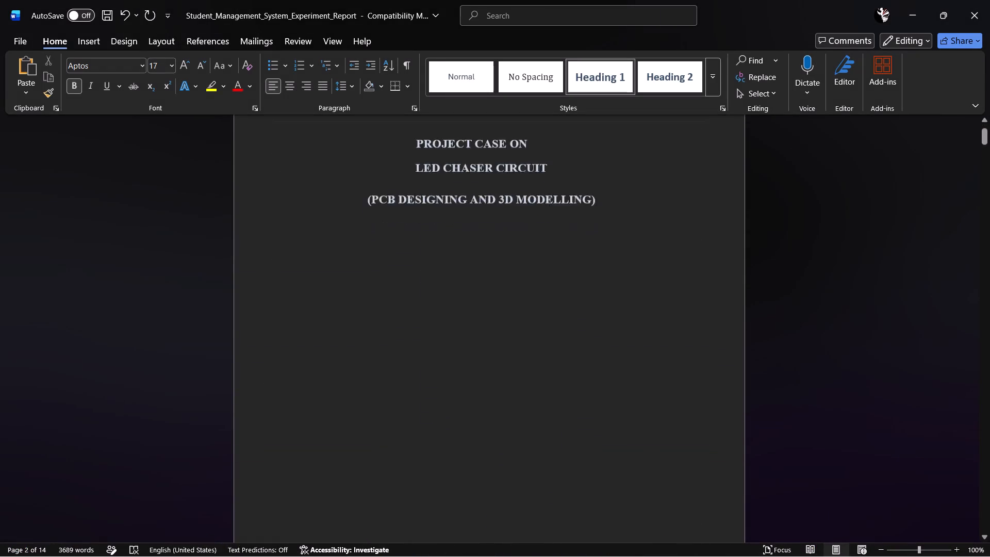
{"action": "scroll", "coordinate": [427, 335], "scroll_direction": "down", "scroll_amount": 20}
{"action": "scroll", "coordinate": [427, 335], "scroll_direction": "down", "scroll_amount": 7}
{"action": "scroll", "coordinate": [421, 332], "scroll_direction": "up", "scroll_amount": 4}
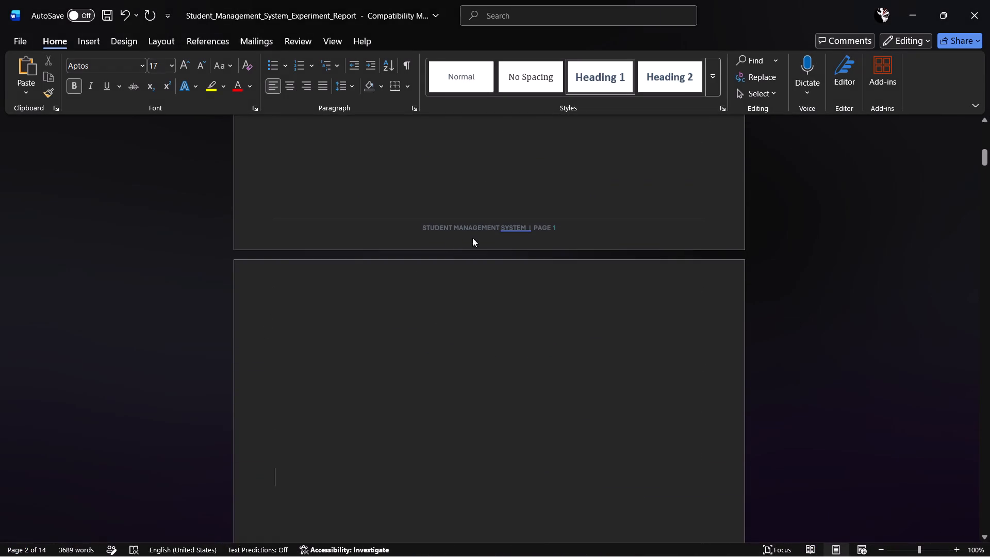
{"action": "left_click", "coordinate": [511, 228]}
{"action": "left_click", "coordinate": [458, 228]}
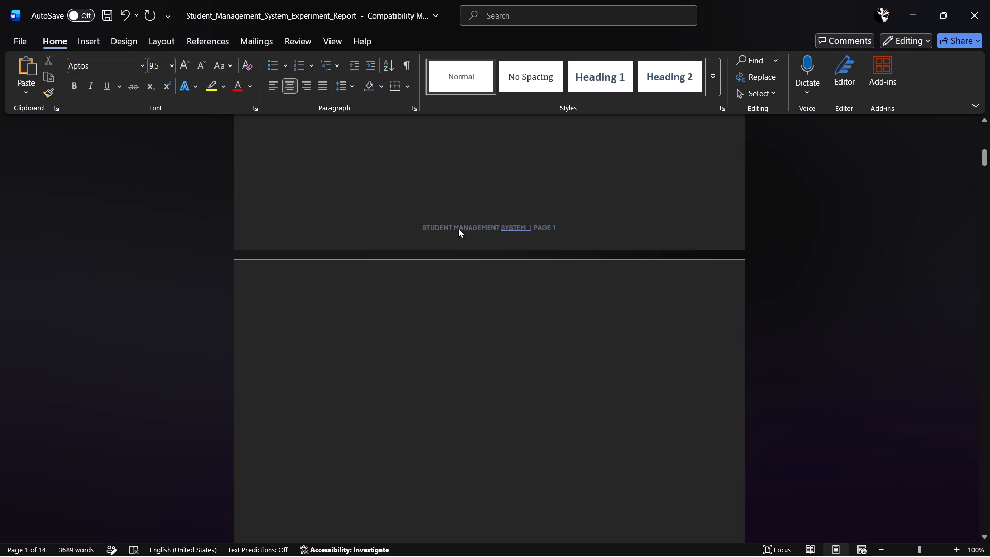
{"action": "scroll", "coordinate": [448, 228], "scroll_direction": "up", "scroll_amount": 20}
{"action": "scroll", "coordinate": [448, 228], "scroll_direction": "up", "scroll_amount": 13}
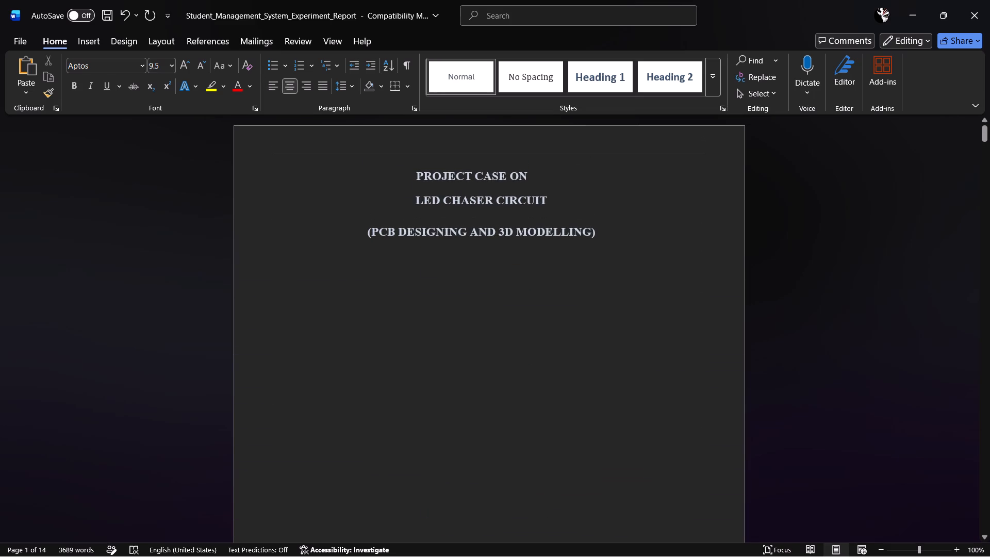
Replace the cover title line "LED CHASER CIRCUIT" with "STUDENT MANAGEMENT SYSTEM", keeping the bracketed subtitle on its own line below.
{"action": "left_click_drag", "start_coordinate": [417, 198], "coordinate": [539, 204]}
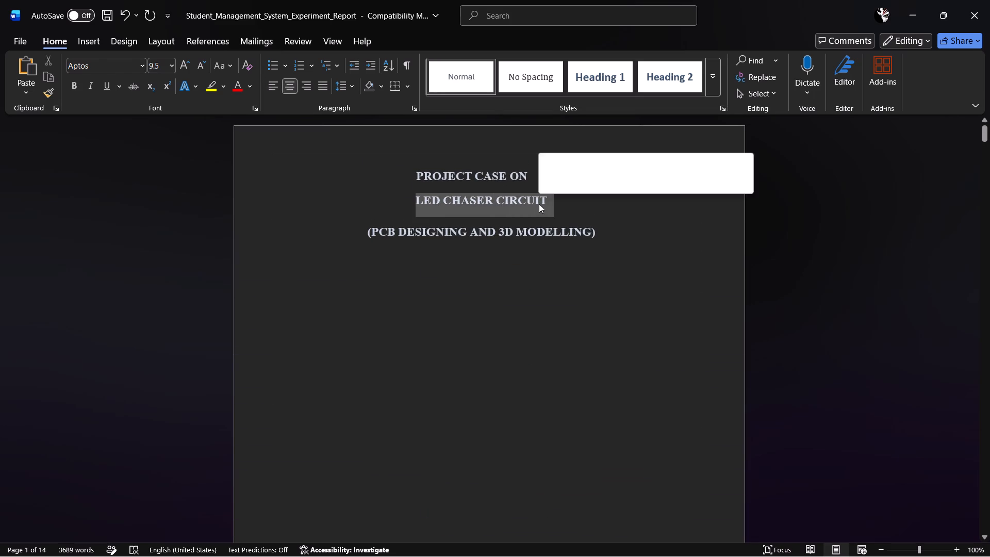
{"action": "key", "text": "BackSpace"}
{"action": "type", "text": "STUDENT"}
{"action": "key", "text": "space"}
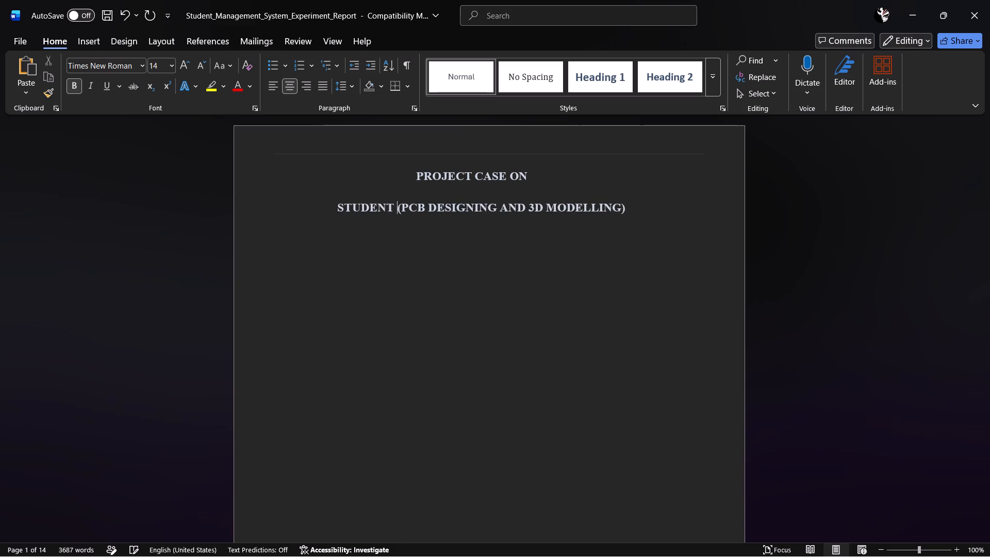
{"action": "key", "text": "Return"}
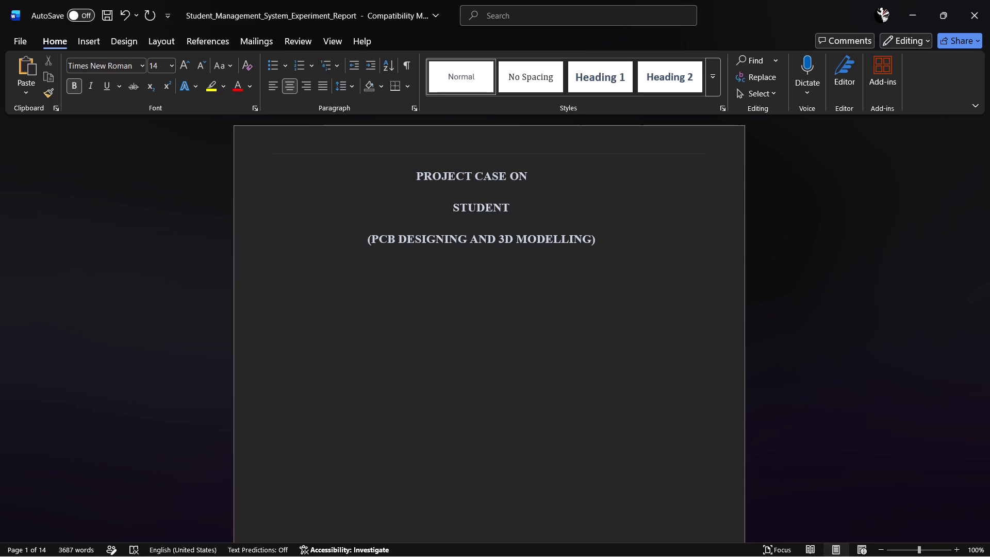
{"action": "key", "text": "Up"}
{"action": "key", "text": "Right"}
{"action": "key", "text": "Right"}
{"action": "key", "text": "Right"}
{"action": "key", "text": "Right"}
{"action": "key", "text": "Right"}
{"action": "key", "text": "Right"}
{"action": "key", "text": "Right"}
{"action": "key", "text": "Right"}
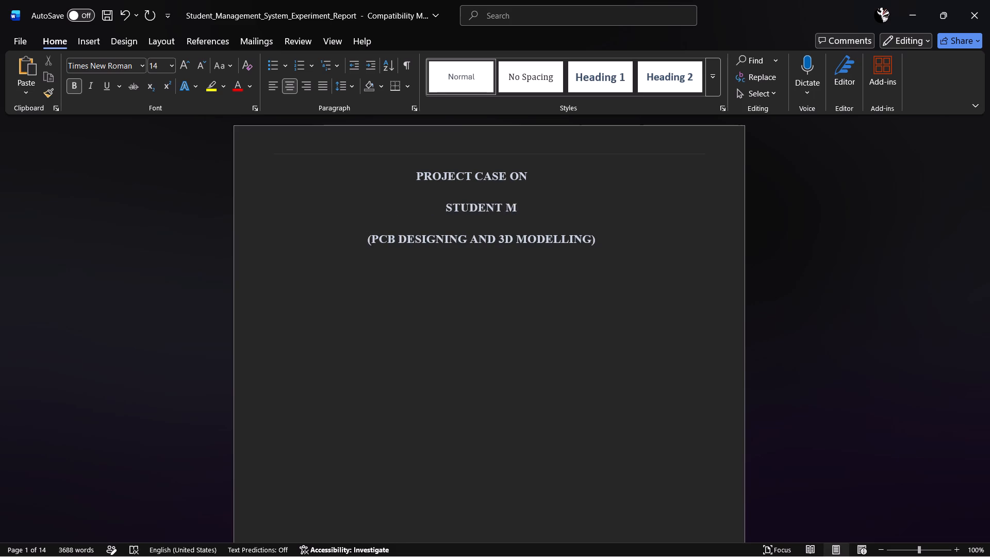
{"action": "type", "text": "ANAGEMENT"}
{"action": "key", "text": "space"}
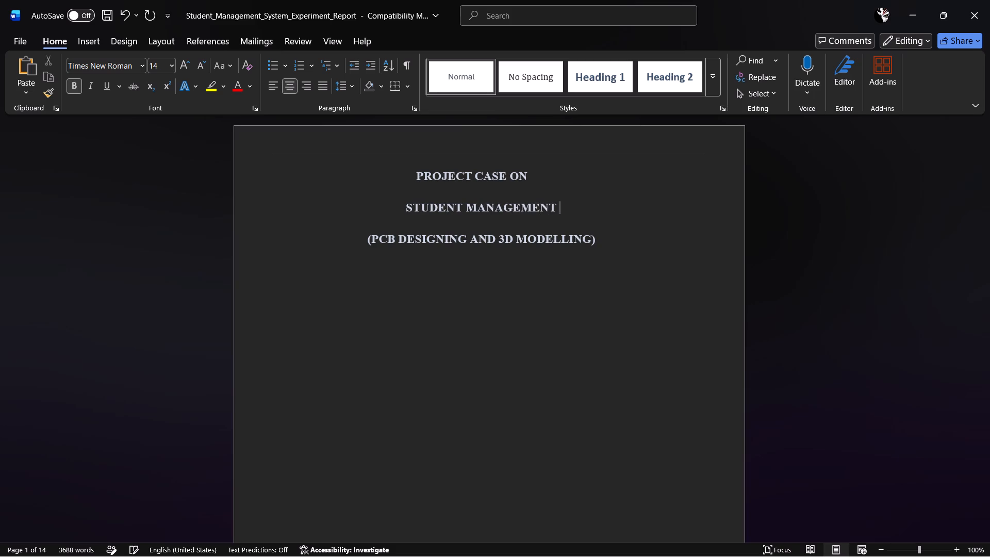
{"action": "type", "text": "SYSTEM"}
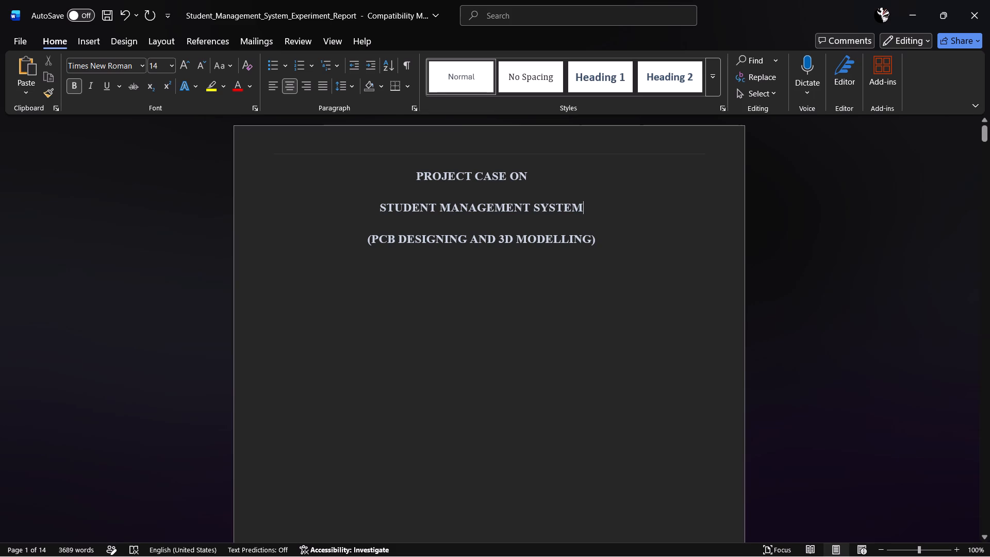
Change the first cover line to read "PROJECT CASE STUDY" by replacing "ON" with "STUDY".
{"action": "left_click", "coordinate": [530, 177]}
{"action": "key", "text": "BackSpace"}
{"action": "key", "text": "BackSpace"}
{"action": "type", "text": "STUDY"}
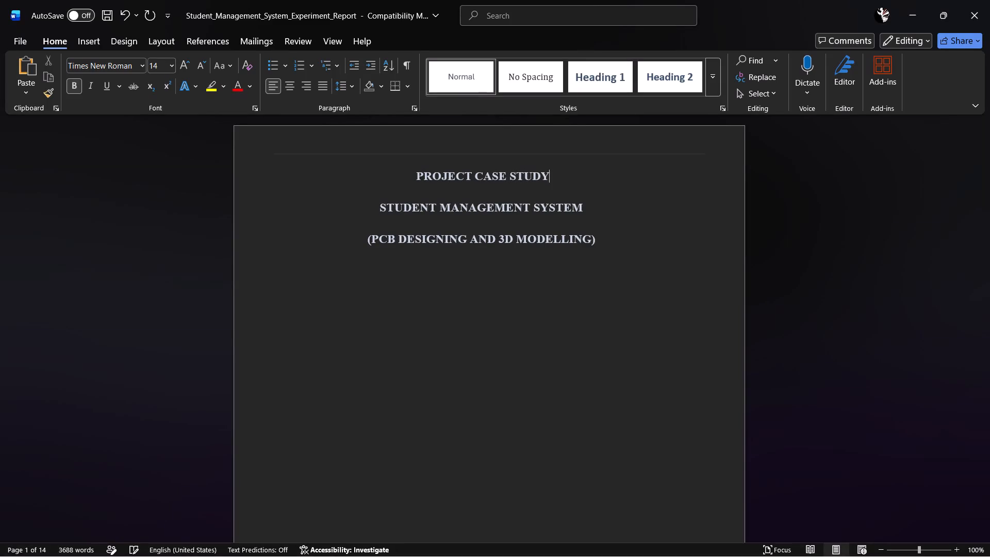
{"action": "left_click", "coordinate": [473, 173]}
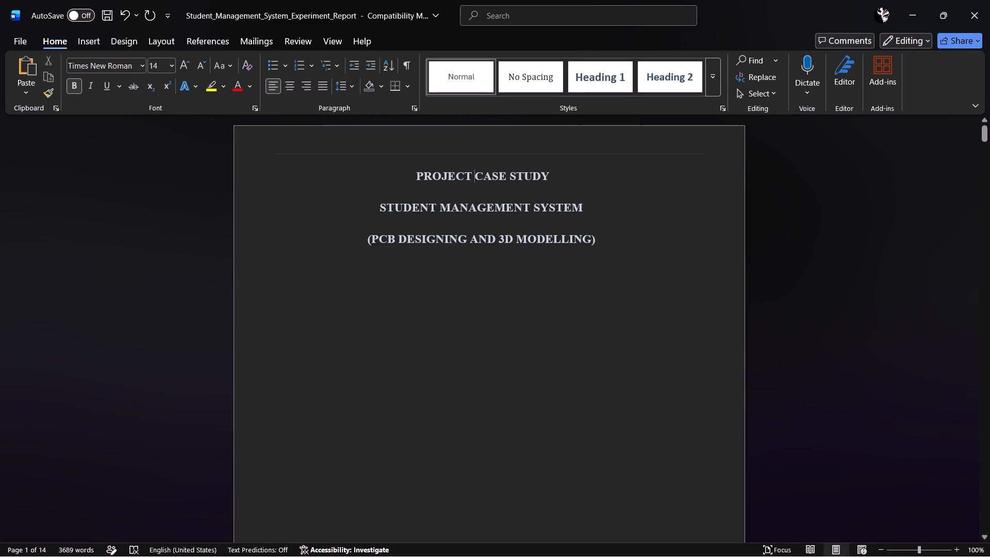
Delete the text "(PCB DESIGNING AND 3D MODELLING)" below the title on the cover page.
{"action": "left_click_drag", "start_coordinate": [600, 243], "coordinate": [378, 247]}
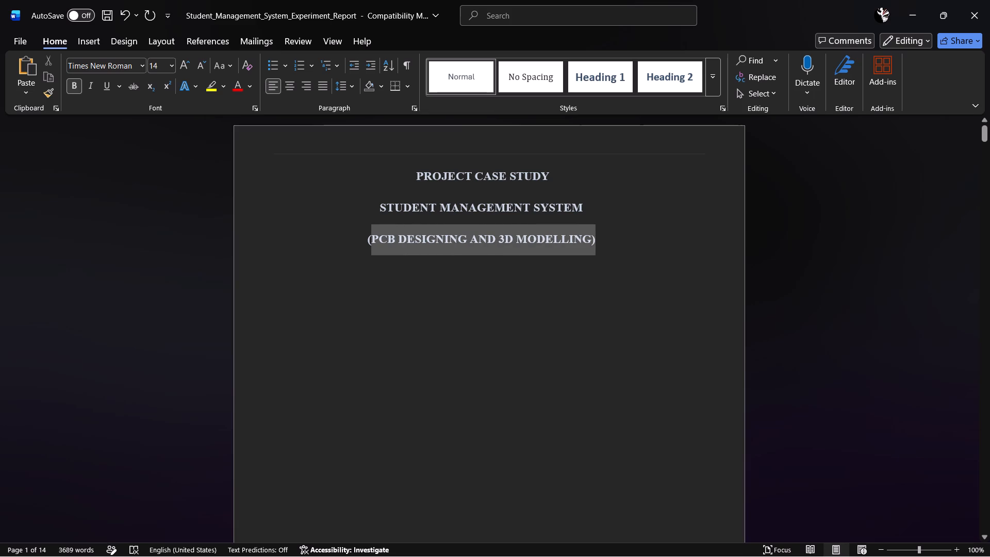
{"action": "left_click_drag", "start_coordinate": [378, 247], "coordinate": [377, 247]}
{"action": "key", "text": "BackSpace"}
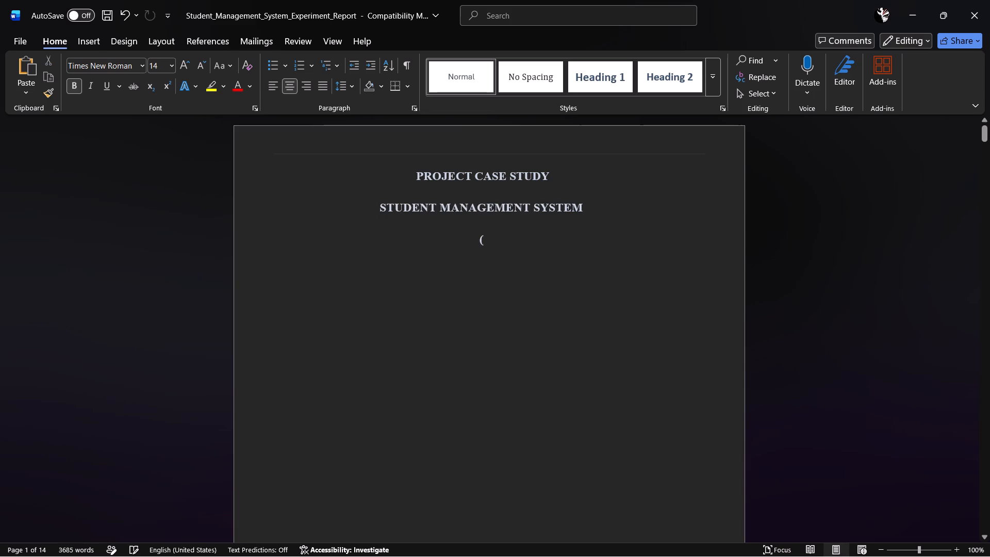
{"action": "key", "text": "BackSpace"}
Switch to the PCB_PROJECT_v3 document and copy the Chandigarh University logo from its cover page.
{"action": "scroll", "coordinate": [449, 272], "scroll_direction": "down", "scroll_amount": 11}
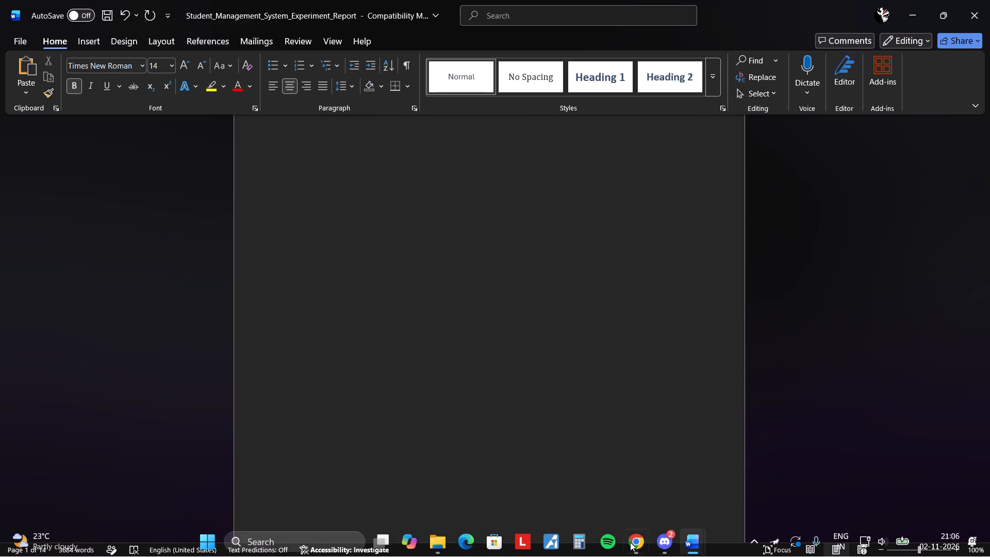
{"action": "left_click", "coordinate": [635, 485]}
{"action": "scroll", "coordinate": [447, 329], "scroll_direction": "up", "scroll_amount": 5}
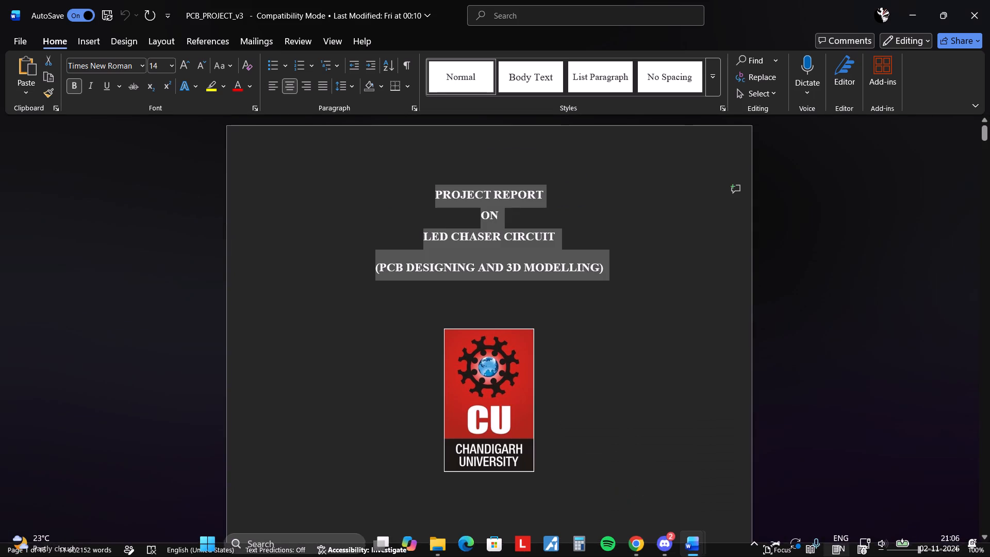
{"action": "left_click", "coordinate": [435, 297]}
{"action": "scroll", "coordinate": [435, 297], "scroll_direction": "down", "scroll_amount": 11}
{"action": "right_click", "coordinate": [485, 174]}
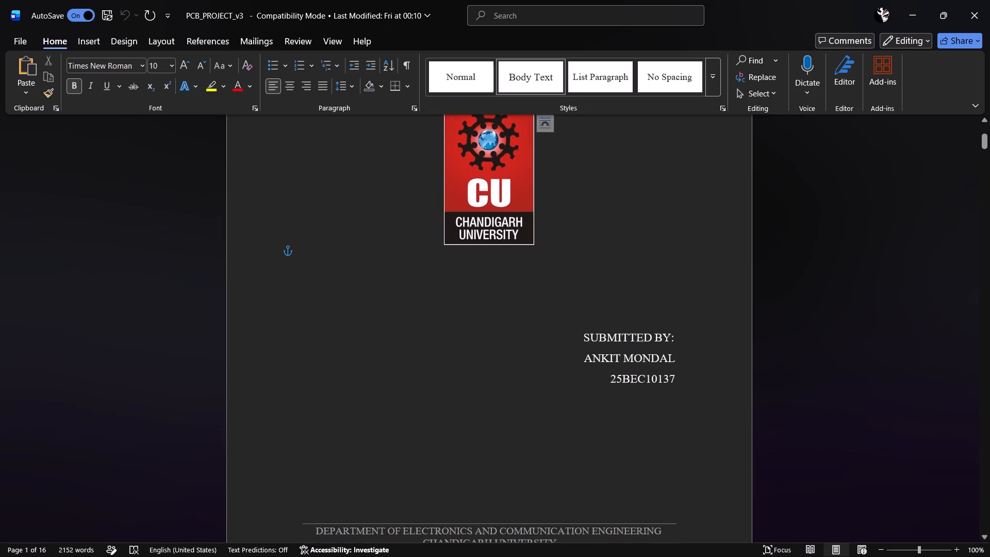
{"action": "left_click", "coordinate": [485, 174]}
{"action": "right_click", "coordinate": [485, 174]}
{"action": "left_click", "coordinate": [511, 237]}
{"action": "left_click", "coordinate": [510, 223]}
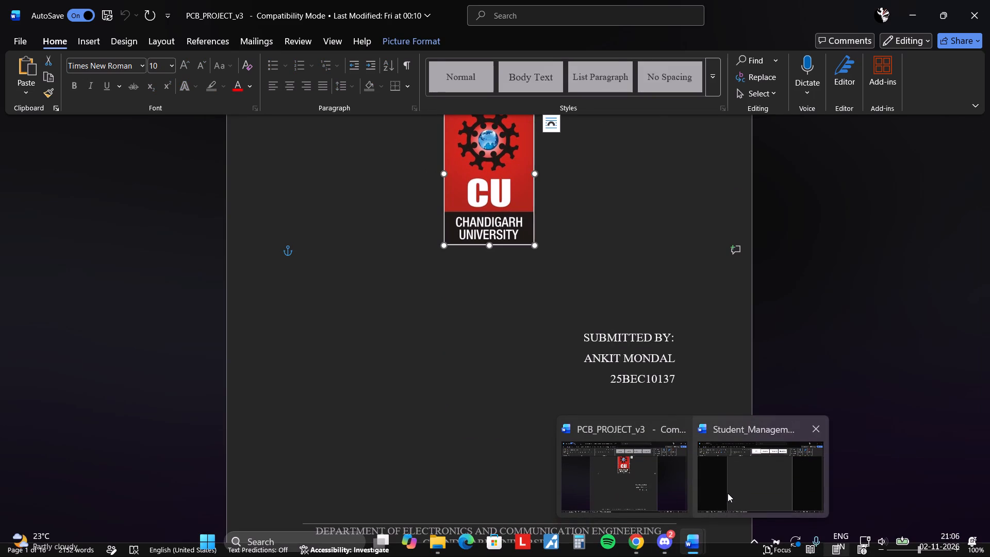
Switch back to Student_Management_System_Experiment_Report and paste the logo as a picture below the cover title.
{"action": "left_click", "coordinate": [728, 493]}
{"action": "scroll", "coordinate": [488, 362], "scroll_direction": "up", "scroll_amount": 12}
{"action": "left_click", "coordinate": [461, 313]}
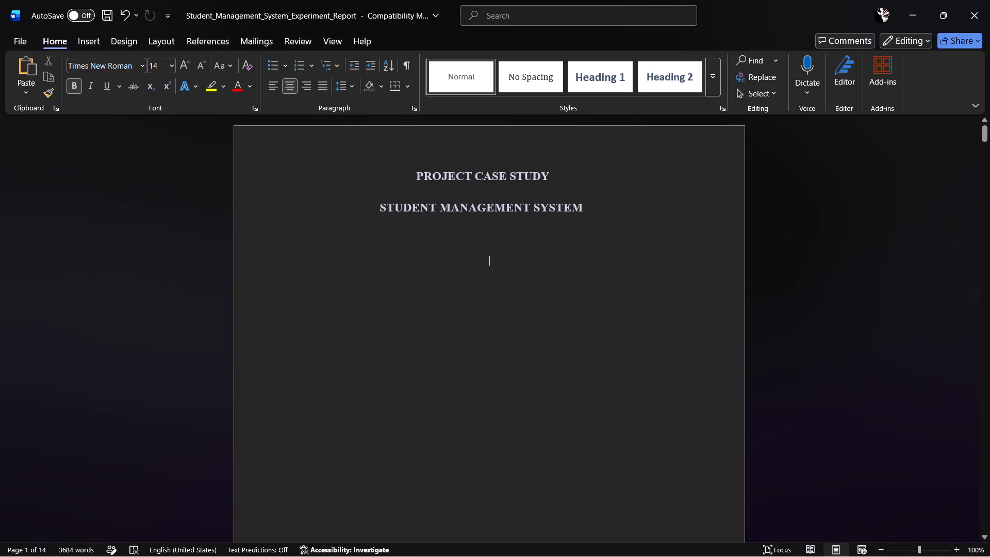
{"action": "left_click", "coordinate": [455, 293]}
{"action": "right_click", "coordinate": [454, 283]}
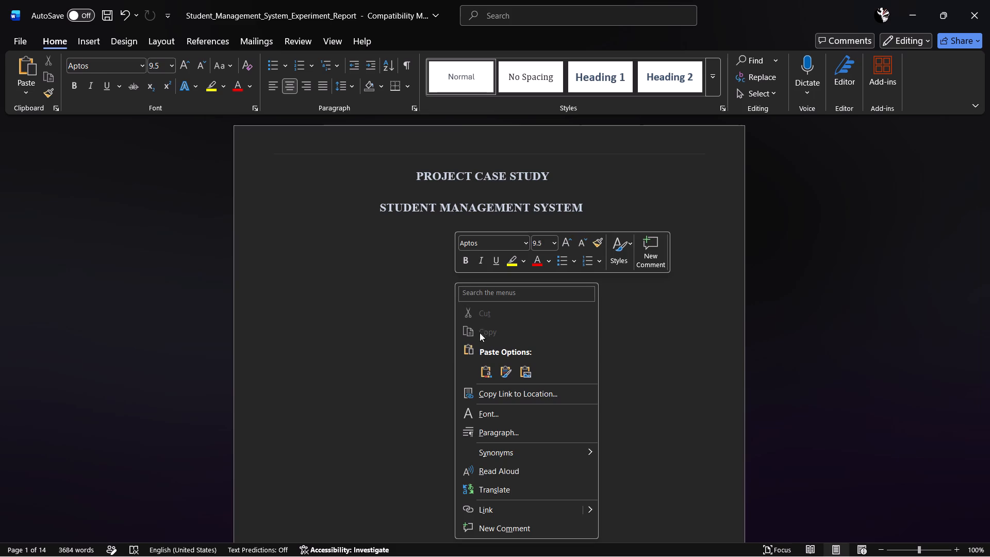
{"action": "left_click", "coordinate": [522, 369]}
Enlarge the pasted Chandigarh University logo on the cover page, keeping its proportions.
{"action": "left_click_drag", "start_coordinate": [507, 359], "coordinate": [507, 381]}
{"action": "left_click_drag", "start_coordinate": [535, 400], "coordinate": [561, 447]}
{"action": "scroll", "coordinate": [501, 386], "scroll_direction": "down", "scroll_amount": 5}
{"action": "scroll", "coordinate": [496, 385], "scroll_direction": "up", "scroll_amount": 6}
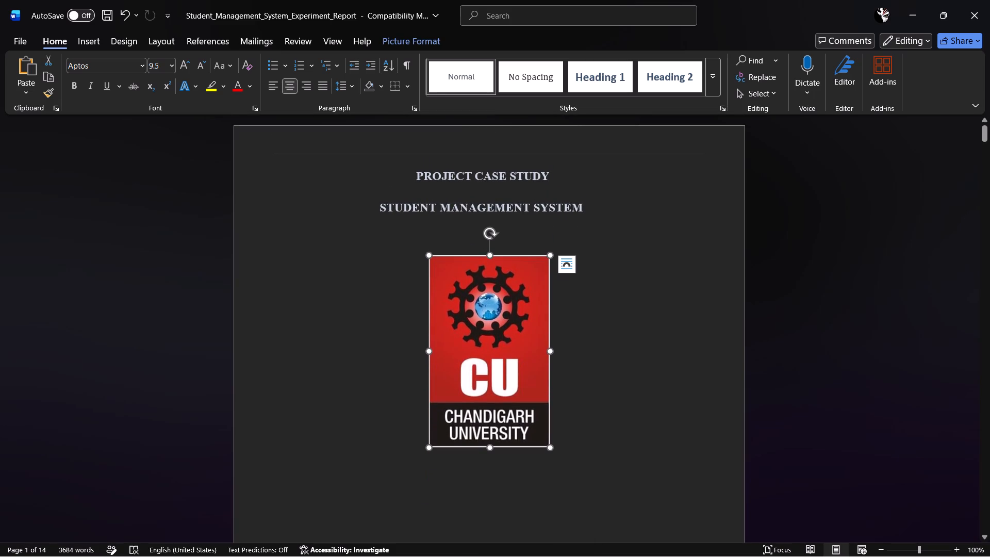
Insert a new blank line directly below the Chandigarh University logo on the cover page.
{"action": "scroll", "coordinate": [562, 253], "scroll_direction": "down", "scroll_amount": 20}
{"action": "scroll", "coordinate": [562, 253], "scroll_direction": "down", "scroll_amount": 1}
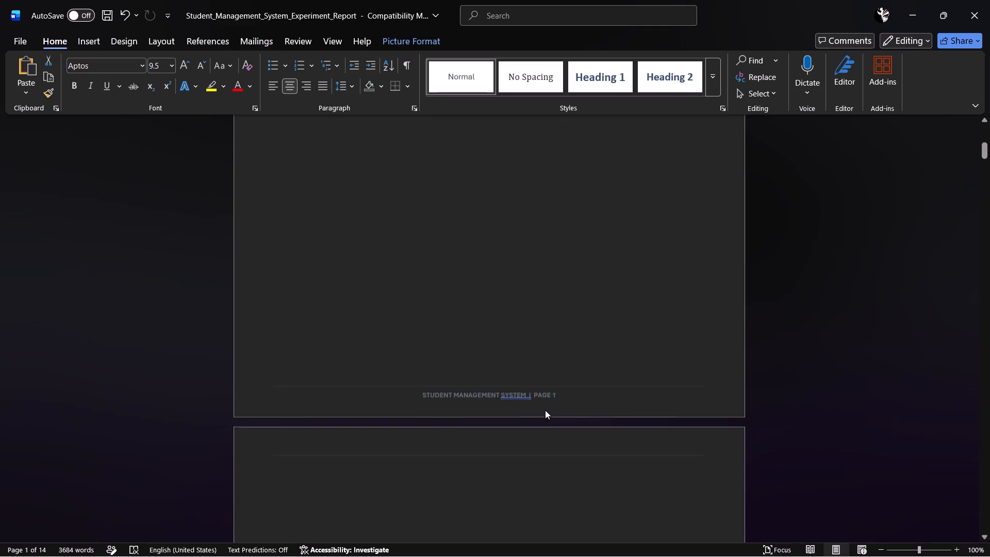
{"action": "scroll", "coordinate": [542, 405], "scroll_direction": "down", "scroll_amount": 16}
{"action": "scroll", "coordinate": [541, 405], "scroll_direction": "up", "scroll_amount": 20}
{"action": "scroll", "coordinate": [541, 405], "scroll_direction": "up", "scroll_amount": 9}
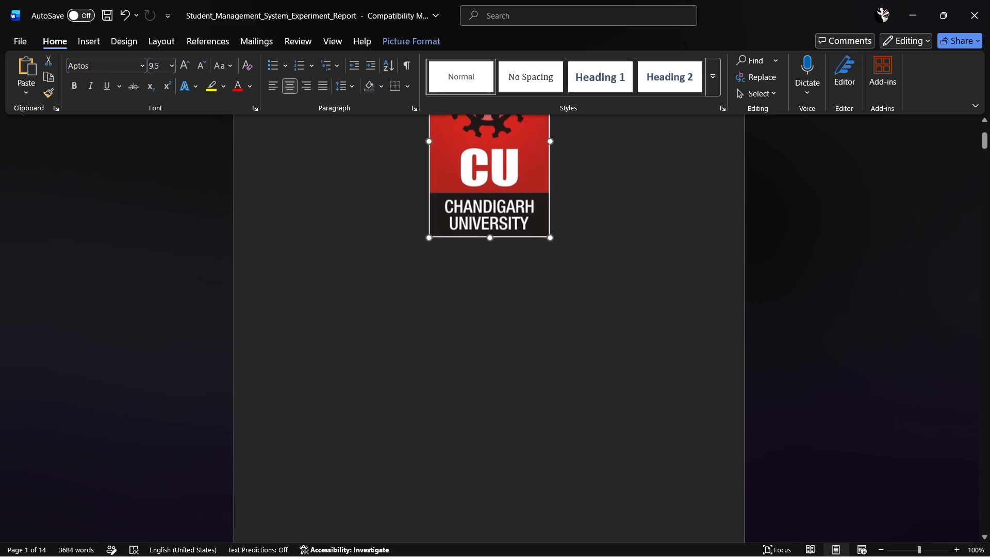
{"action": "left_click", "coordinate": [545, 370]}
{"action": "left_click", "coordinate": [529, 350]}
{"action": "left_click", "coordinate": [566, 268]}
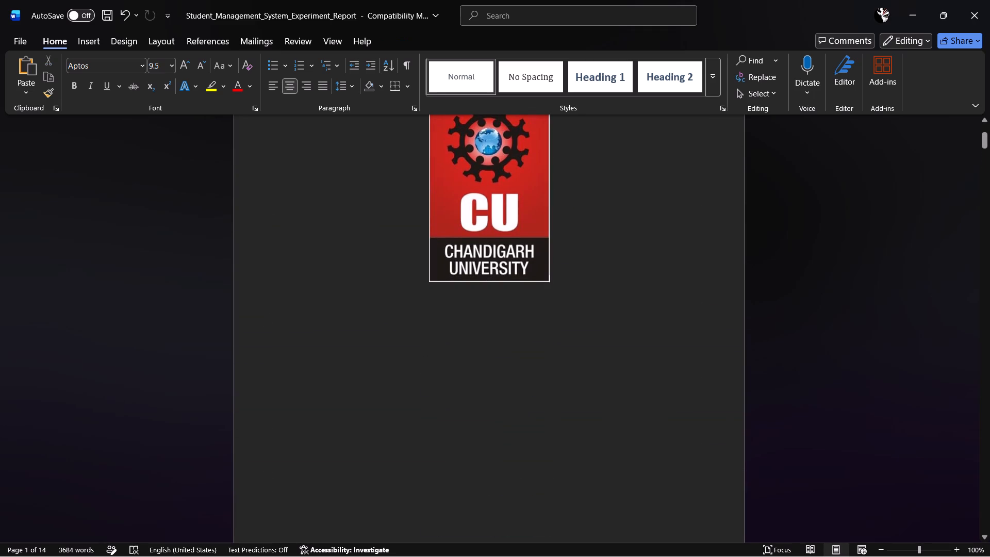
{"action": "key", "text": "Return"}
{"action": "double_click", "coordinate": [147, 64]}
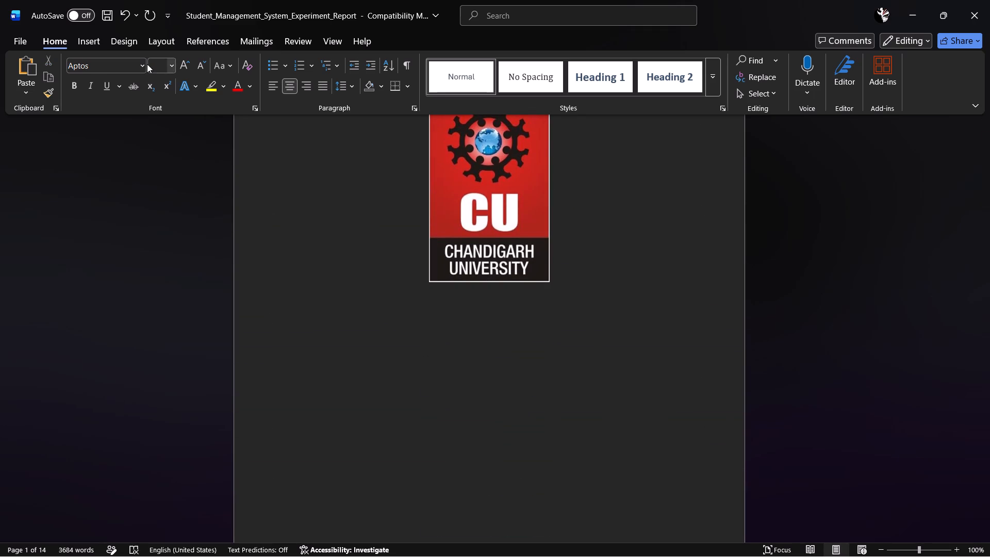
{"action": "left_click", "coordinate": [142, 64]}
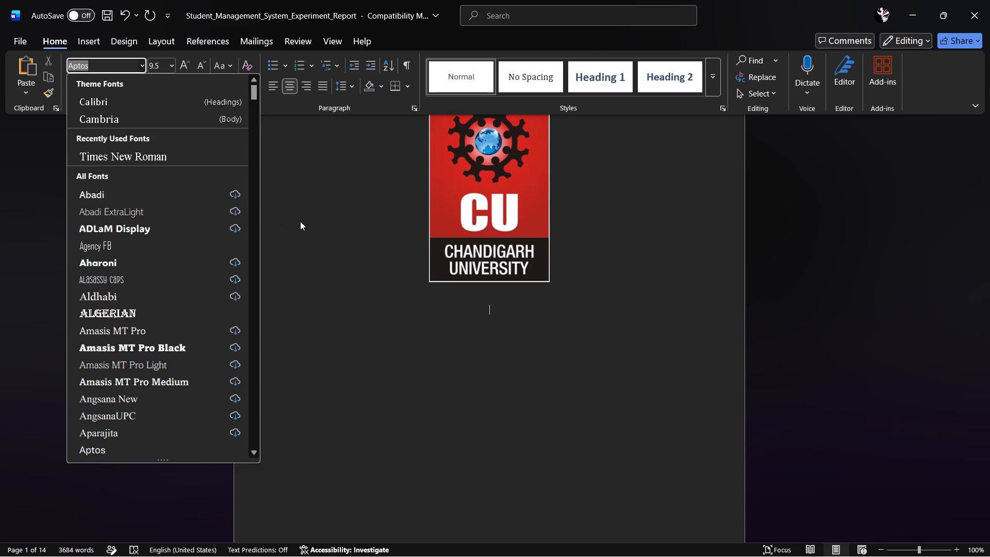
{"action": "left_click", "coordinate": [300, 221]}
Set the font of the entire document to Times New Roman.
{"action": "key", "text": "ctrl+a"}
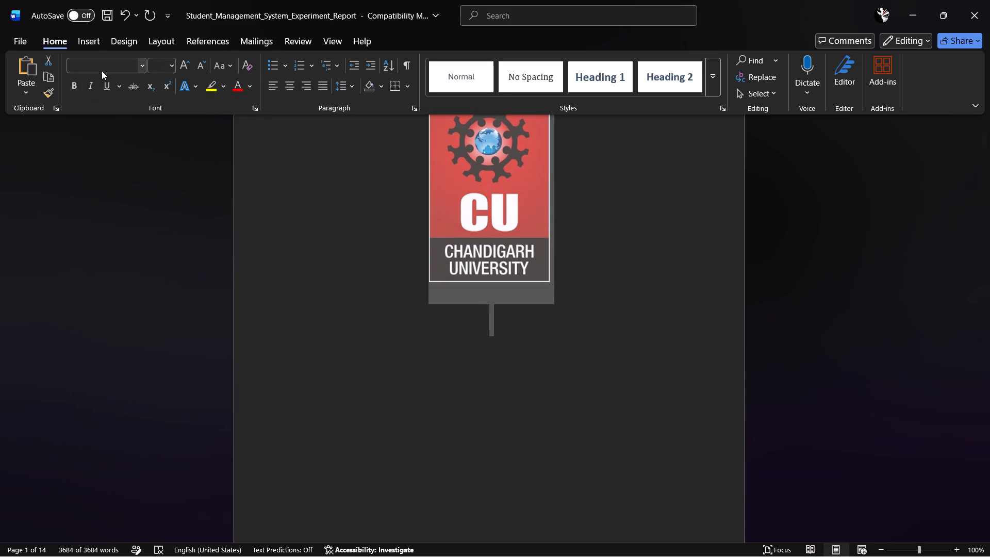
{"action": "left_click", "coordinate": [102, 71]}
{"action": "double_click", "coordinate": [137, 71]}
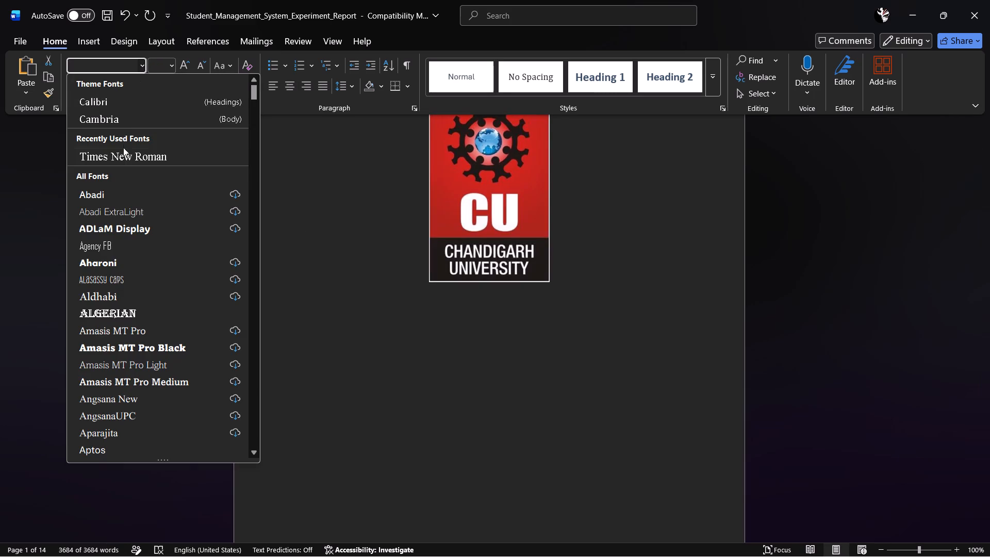
{"action": "left_click", "coordinate": [123, 150]}
{"action": "left_click", "coordinate": [143, 68]}
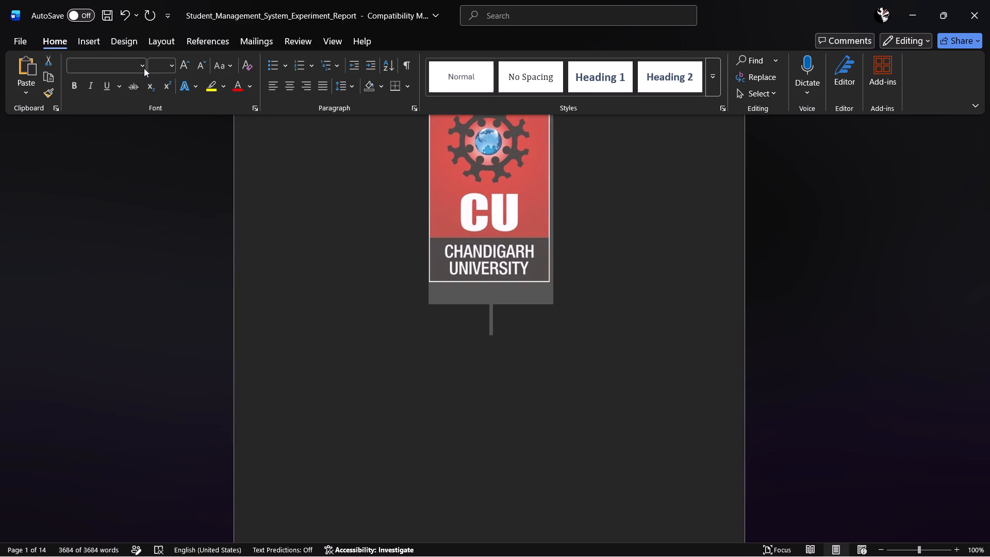
{"action": "left_click", "coordinate": [148, 161]}
{"action": "left_click", "coordinate": [303, 200]}
Check the font and page layout across the Table of Contents and Experiment Overview pages.
{"action": "scroll", "coordinate": [309, 215], "scroll_direction": "down", "scroll_amount": 20}
{"action": "scroll", "coordinate": [309, 215], "scroll_direction": "down", "scroll_amount": 20}
{"action": "scroll", "coordinate": [309, 215], "scroll_direction": "down", "scroll_amount": 20}
{"action": "scroll", "coordinate": [324, 293], "scroll_direction": "down", "scroll_amount": 13}
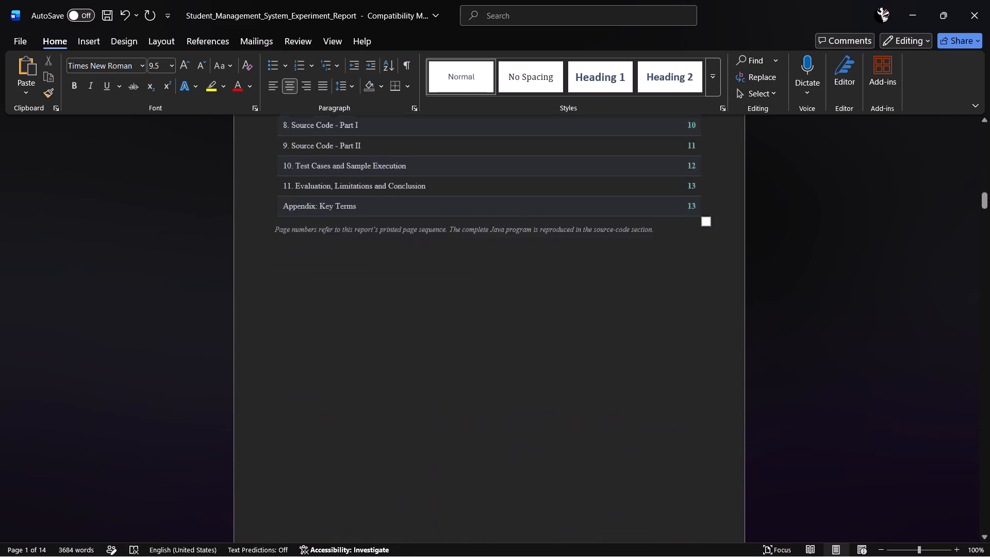
{"action": "scroll", "coordinate": [323, 293], "scroll_direction": "down", "scroll_amount": 20}
{"action": "scroll", "coordinate": [323, 293], "scroll_direction": "down", "scroll_amount": 5}
{"action": "scroll", "coordinate": [320, 293], "scroll_direction": "up", "scroll_amount": 11}
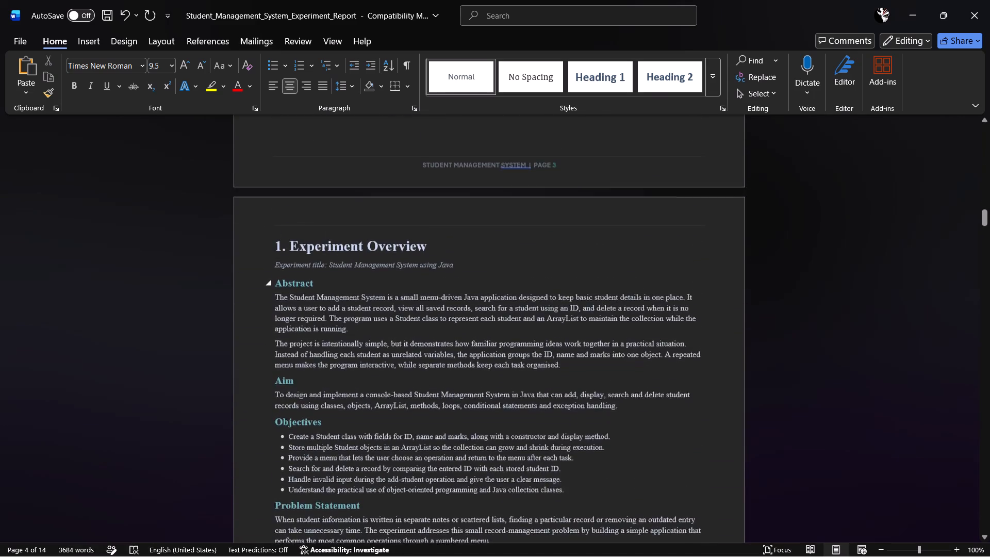
{"action": "scroll", "coordinate": [315, 293], "scroll_direction": "up", "scroll_amount": 10}
{"action": "scroll", "coordinate": [242, 189], "scroll_direction": "up", "scroll_amount": 7}
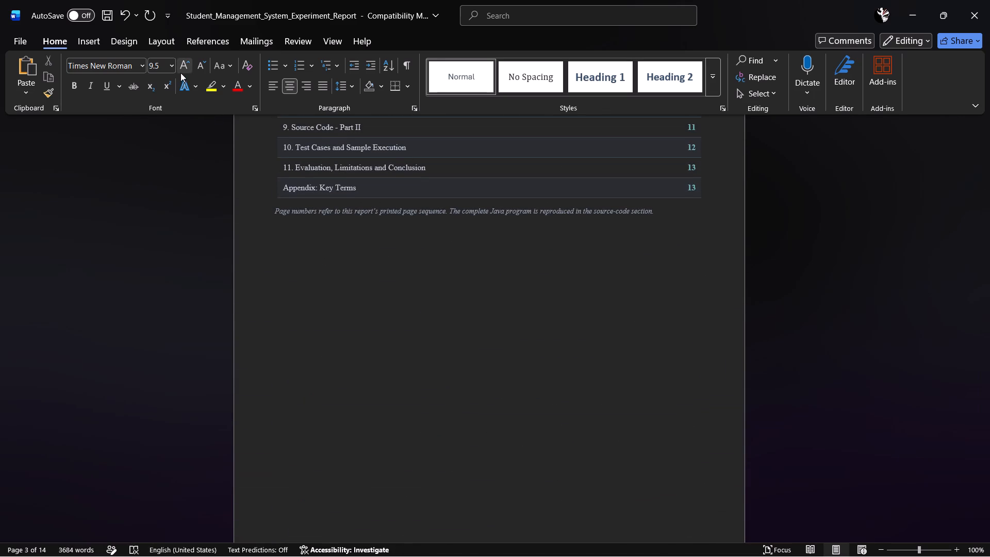
{"action": "scroll", "coordinate": [268, 217], "scroll_direction": "up", "scroll_amount": 15}
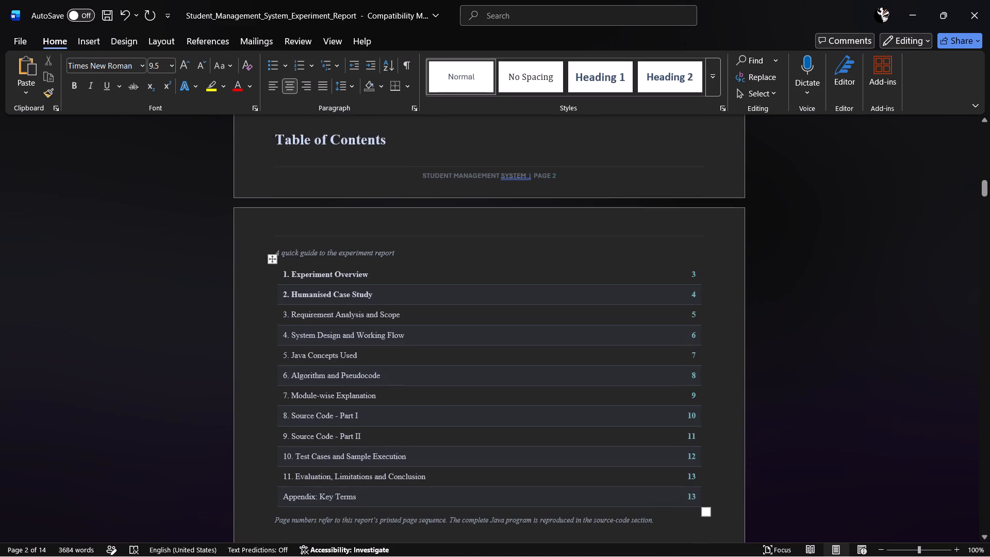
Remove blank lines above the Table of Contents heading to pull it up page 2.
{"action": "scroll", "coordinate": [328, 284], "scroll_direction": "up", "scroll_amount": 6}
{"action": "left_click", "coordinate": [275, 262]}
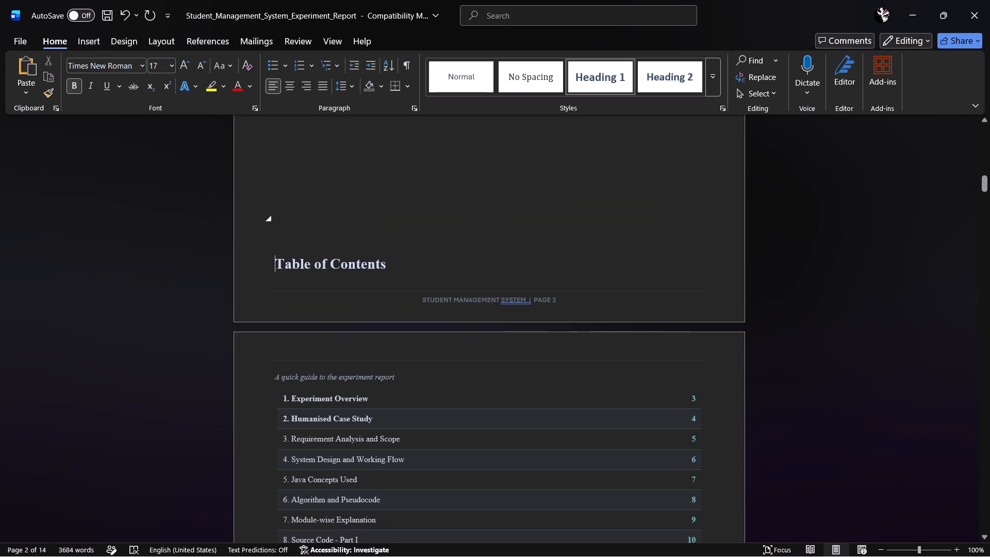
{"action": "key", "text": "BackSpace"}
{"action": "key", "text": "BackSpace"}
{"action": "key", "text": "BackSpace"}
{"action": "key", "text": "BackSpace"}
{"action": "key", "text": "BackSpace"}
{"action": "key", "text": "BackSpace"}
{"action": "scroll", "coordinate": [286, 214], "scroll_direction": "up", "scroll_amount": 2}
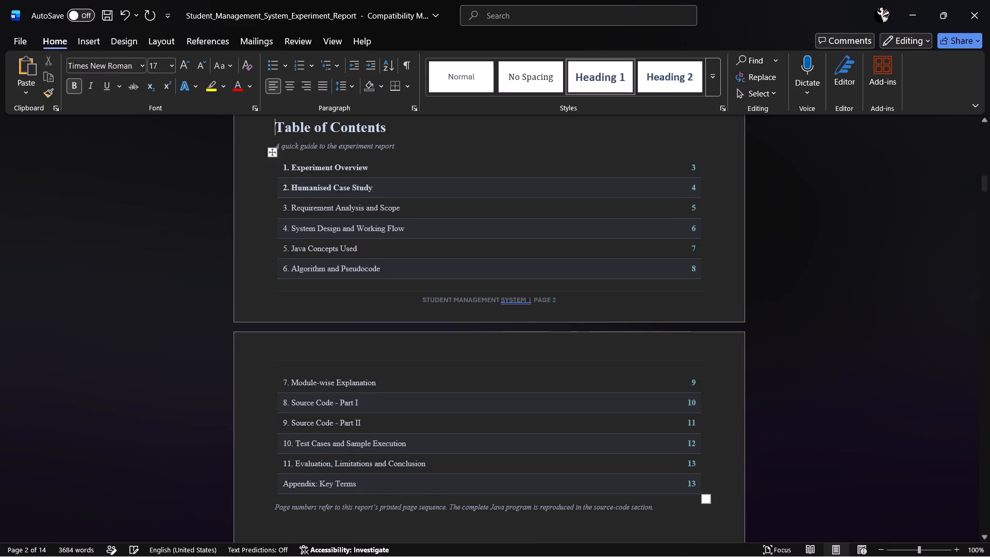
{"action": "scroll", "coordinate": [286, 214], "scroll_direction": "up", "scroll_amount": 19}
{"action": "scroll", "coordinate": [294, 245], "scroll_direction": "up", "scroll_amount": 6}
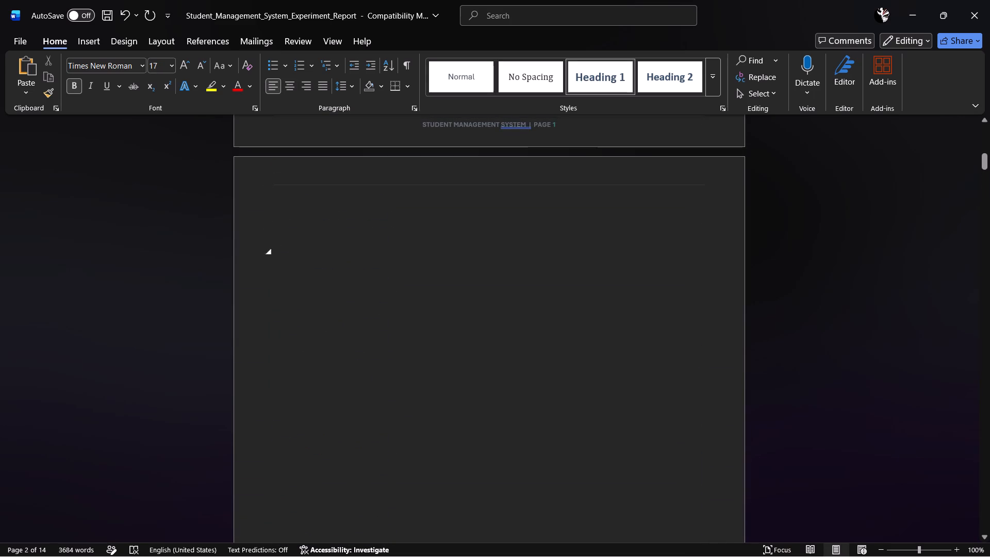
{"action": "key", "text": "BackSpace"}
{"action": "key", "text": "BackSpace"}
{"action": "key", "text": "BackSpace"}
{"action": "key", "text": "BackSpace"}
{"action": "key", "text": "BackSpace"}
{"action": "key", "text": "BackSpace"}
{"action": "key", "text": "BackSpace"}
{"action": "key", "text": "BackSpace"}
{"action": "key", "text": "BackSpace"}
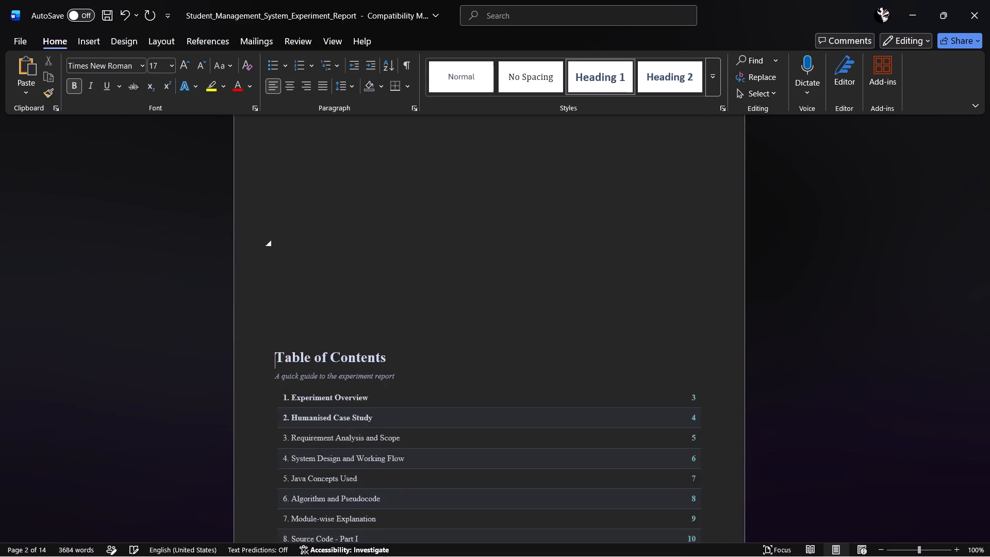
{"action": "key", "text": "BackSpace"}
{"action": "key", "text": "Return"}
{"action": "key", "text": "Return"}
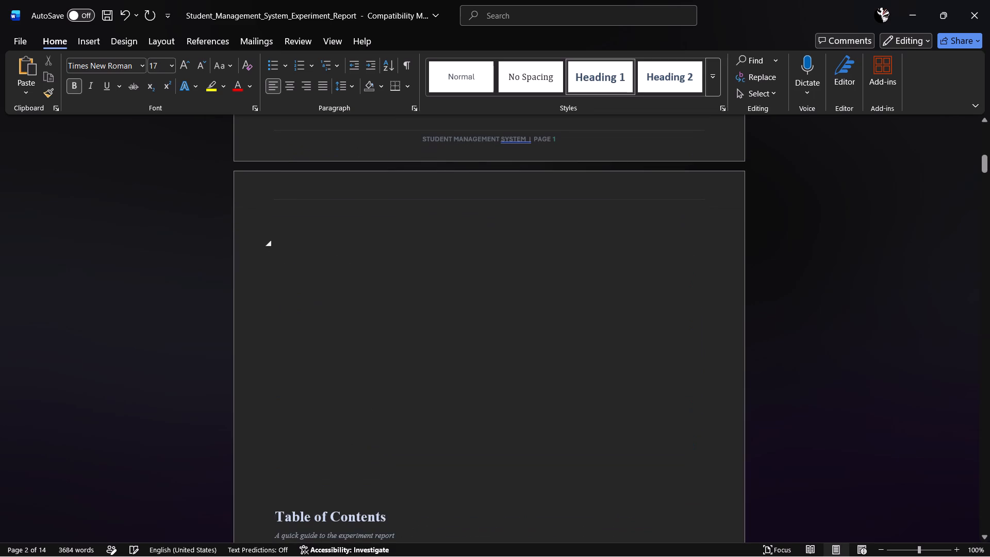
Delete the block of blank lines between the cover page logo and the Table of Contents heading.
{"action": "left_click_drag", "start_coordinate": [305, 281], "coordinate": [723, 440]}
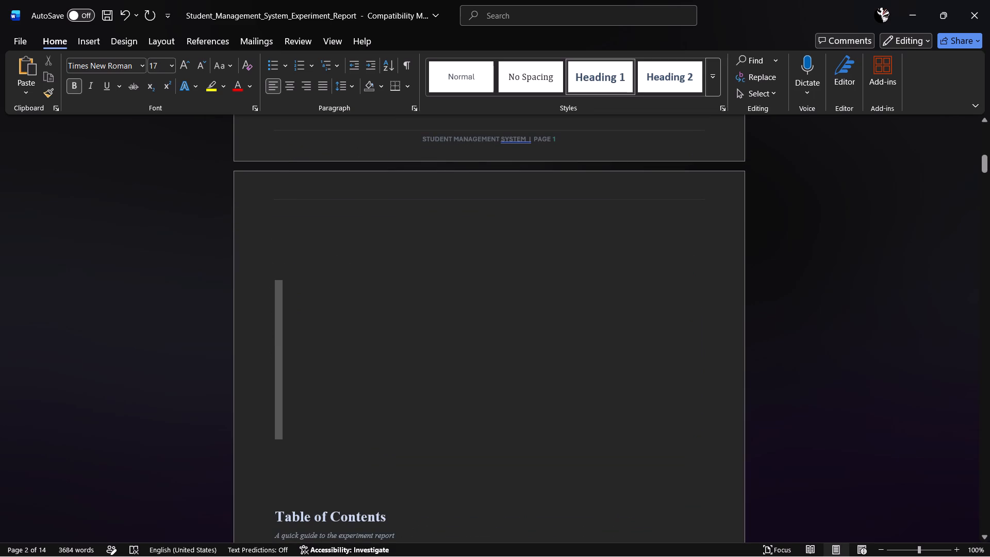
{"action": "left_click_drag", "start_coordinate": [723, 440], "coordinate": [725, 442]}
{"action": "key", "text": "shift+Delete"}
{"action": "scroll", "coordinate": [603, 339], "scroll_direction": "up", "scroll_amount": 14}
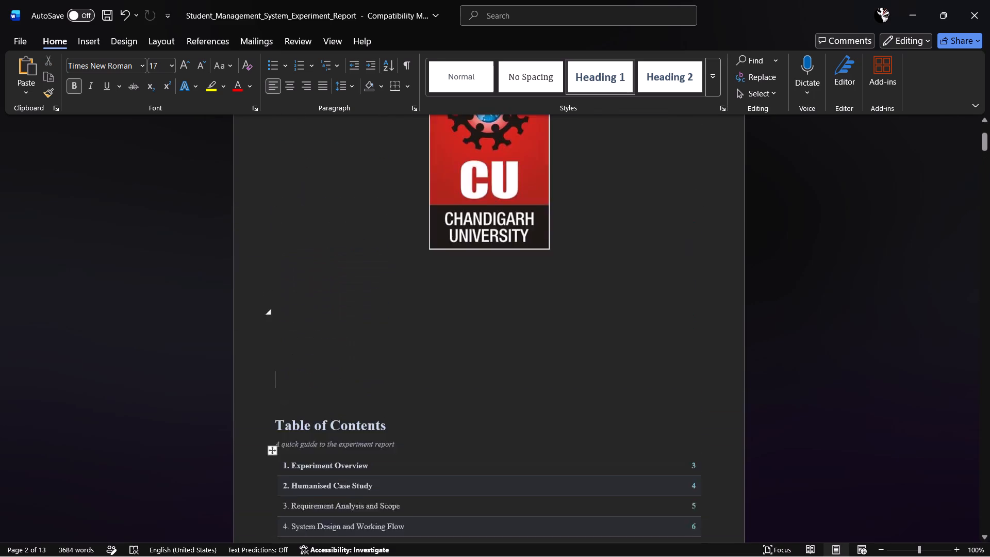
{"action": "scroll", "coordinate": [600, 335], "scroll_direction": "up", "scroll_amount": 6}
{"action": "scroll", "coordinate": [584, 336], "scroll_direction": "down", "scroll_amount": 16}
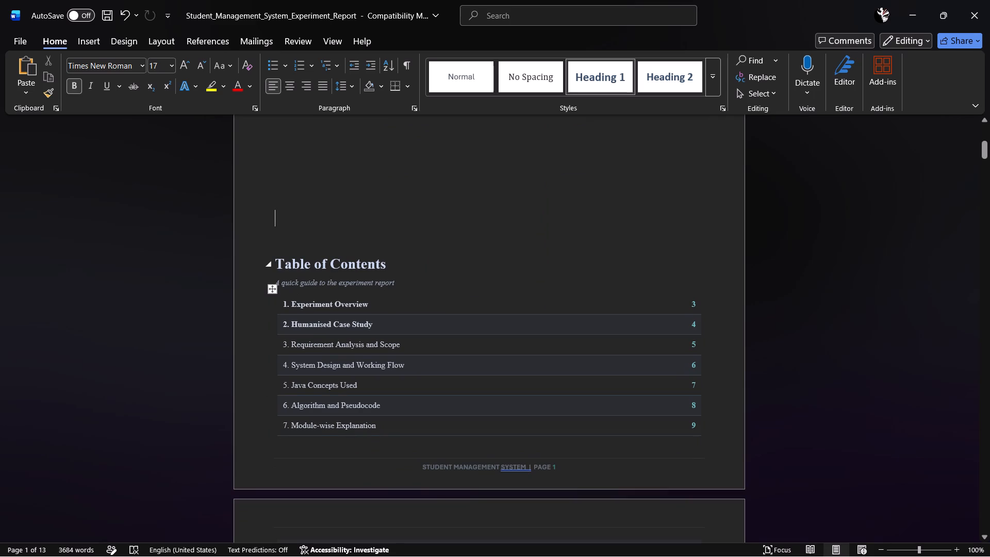
Insert eight blank lines before the Table of Contents heading to push it onto page 2.
{"action": "left_click", "coordinate": [276, 264]}
{"action": "key", "text": "Return"}
{"action": "key", "text": "Return"}
{"action": "key", "text": "Return"}
{"action": "key", "text": "Return"}
{"action": "key", "text": "Return"}
{"action": "key", "text": "Return"}
{"action": "key", "text": "Return"}
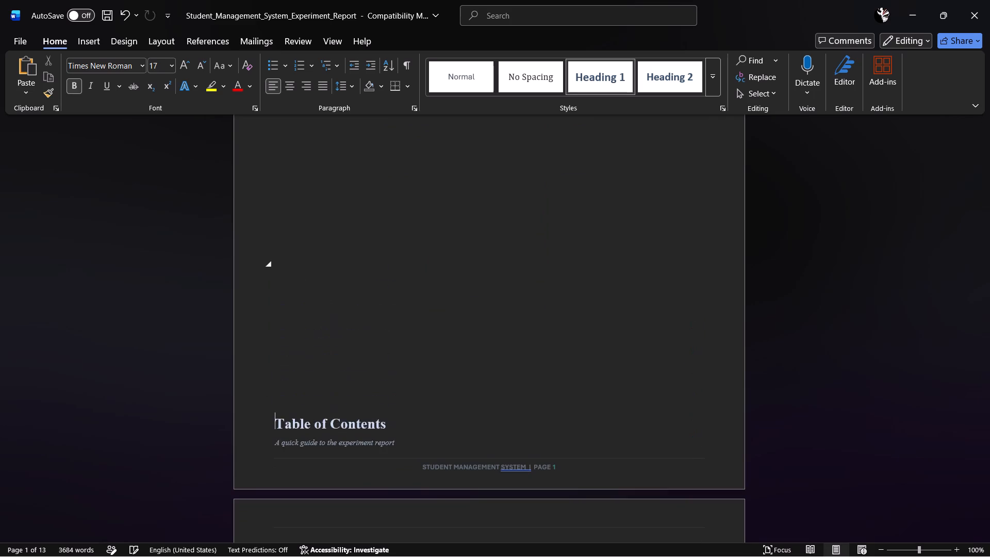
{"action": "key", "text": "Return"}
Insert 15 more blank lines before the Table of Contents heading so that it starts at the top of page 3.
{"action": "scroll", "coordinate": [266, 220], "scroll_direction": "down", "scroll_amount": 20}
{"action": "scroll", "coordinate": [266, 220], "scroll_direction": "down", "scroll_amount": 4}
{"action": "scroll", "coordinate": [253, 271], "scroll_direction": "up", "scroll_amount": 8}
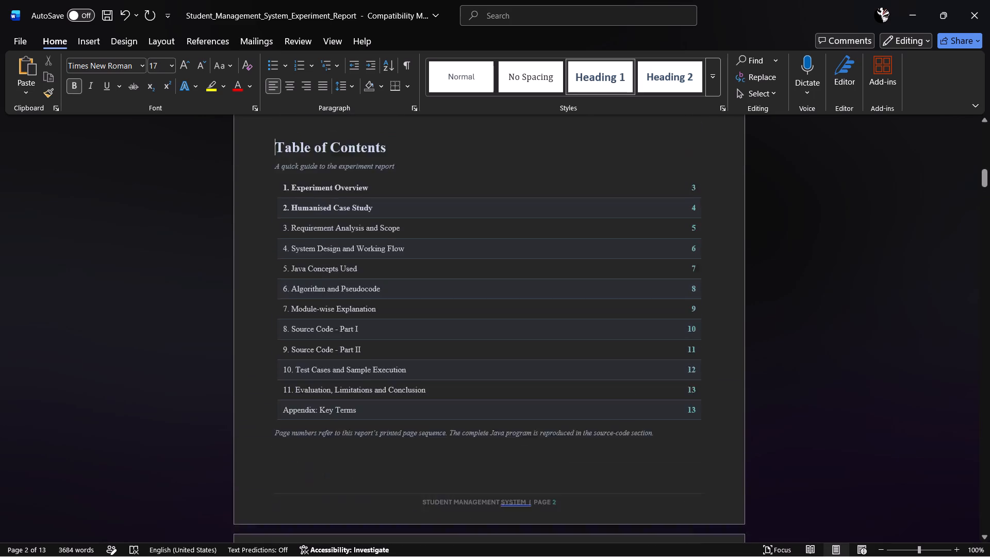
{"action": "scroll", "coordinate": [252, 270], "scroll_direction": "up", "scroll_amount": 10}
{"action": "scroll", "coordinate": [276, 246], "scroll_direction": "down", "scroll_amount": 17}
{"action": "scroll", "coordinate": [288, 245], "scroll_direction": "down", "scroll_amount": 5}
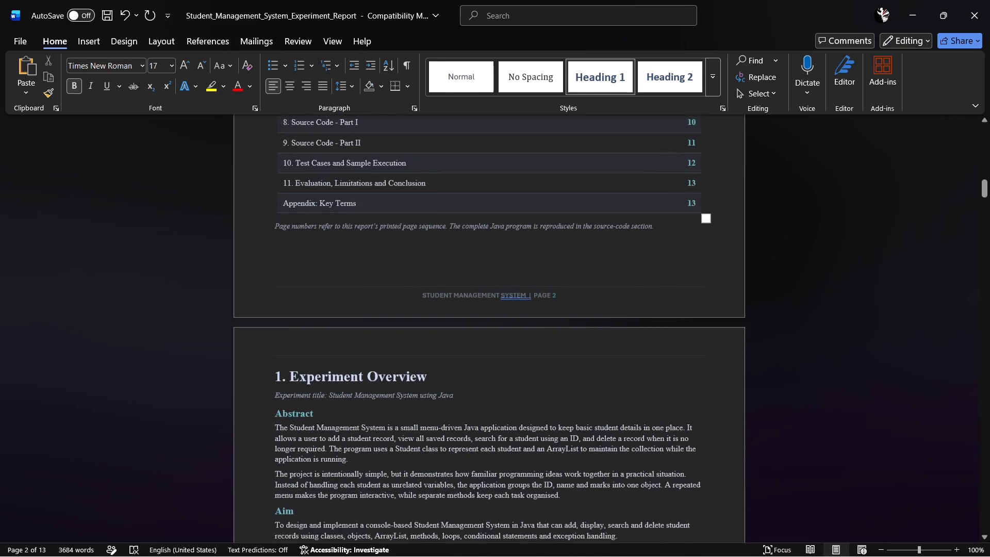
{"action": "scroll", "coordinate": [288, 245], "scroll_direction": "up", "scroll_amount": 16}
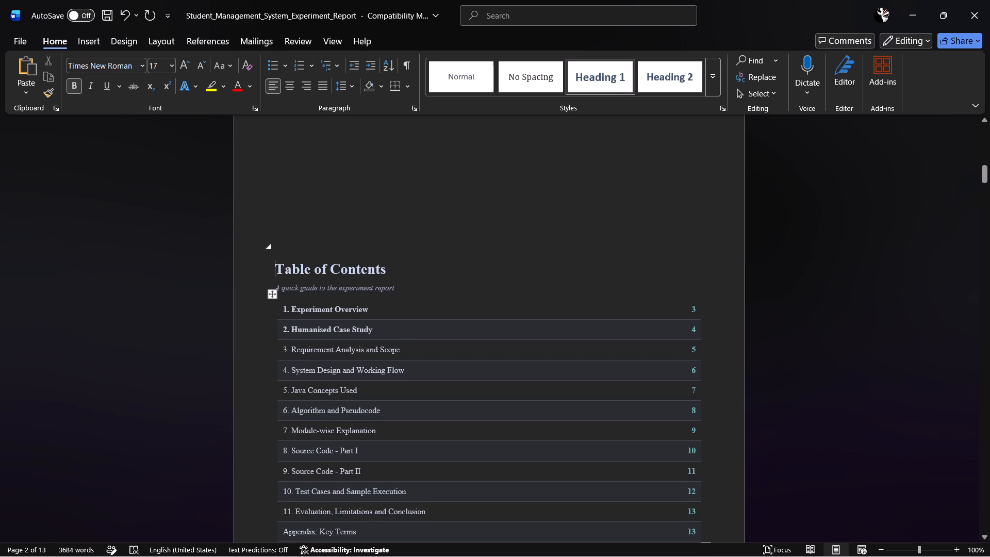
{"action": "scroll", "coordinate": [269, 251], "scroll_direction": "down", "scroll_amount": 6}
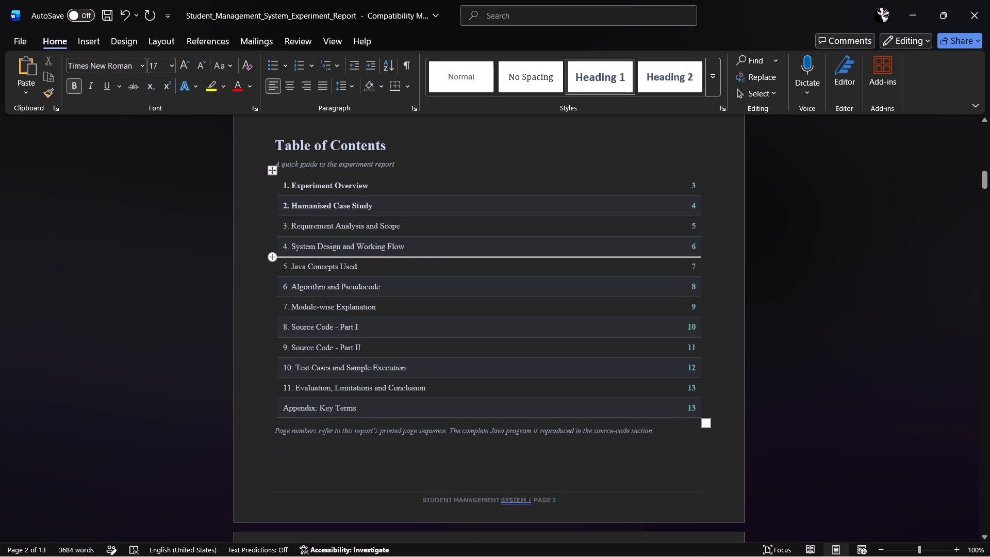
{"action": "key", "text": "Return"}
{"action": "key", "text": "Return"}
{"action": "key", "text": "Return"}
{"action": "key", "text": "Return"}
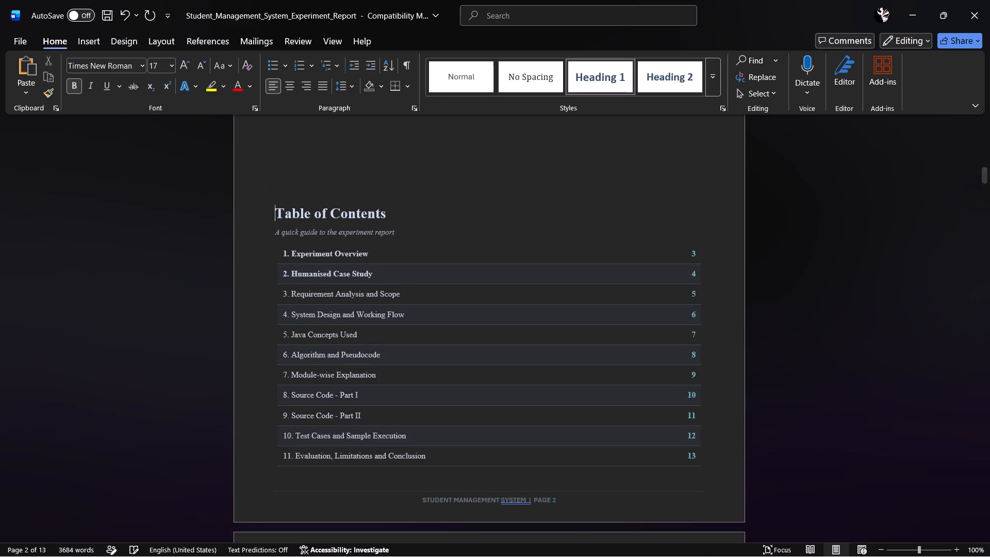
{"action": "key", "text": "Return"}
{"action": "key", "text": "Return"}
{"action": "key", "text": "Return"}
{"action": "key", "text": "Return"}
{"action": "key", "text": "Return"}
{"action": "key", "text": "Return"}
{"action": "key", "text": "Return"}
{"action": "key", "text": "Return"}
{"action": "key", "text": "Return"}
{"action": "key", "text": "Return"}
{"action": "key", "text": "Return"}
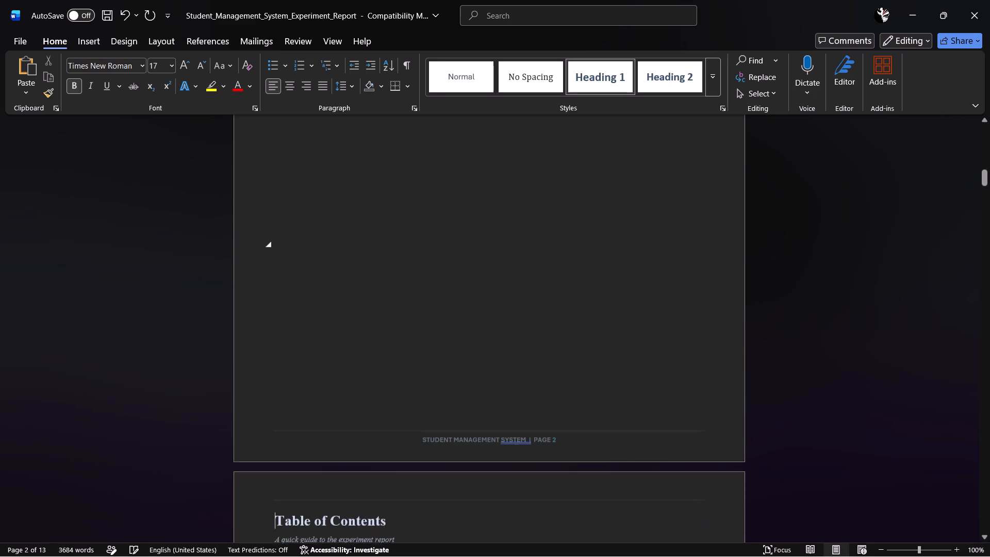
Check the page layout from the Experiment Overview back to the cover page.
{"action": "scroll", "coordinate": [269, 254], "scroll_direction": "down", "scroll_amount": 20}
{"action": "scroll", "coordinate": [269, 254], "scroll_direction": "down", "scroll_amount": 9}
{"action": "scroll", "coordinate": [257, 288], "scroll_direction": "down", "scroll_amount": 16}
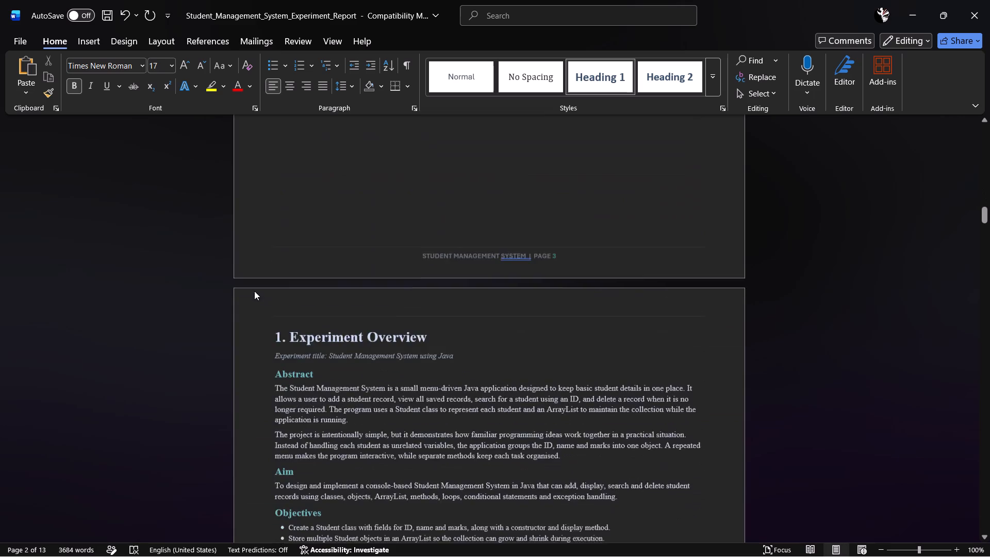
{"action": "scroll", "coordinate": [254, 289], "scroll_direction": "up", "scroll_amount": 20}
{"action": "scroll", "coordinate": [254, 289], "scroll_direction": "up", "scroll_amount": 13}
{"action": "scroll", "coordinate": [305, 292], "scroll_direction": "up", "scroll_amount": 12}
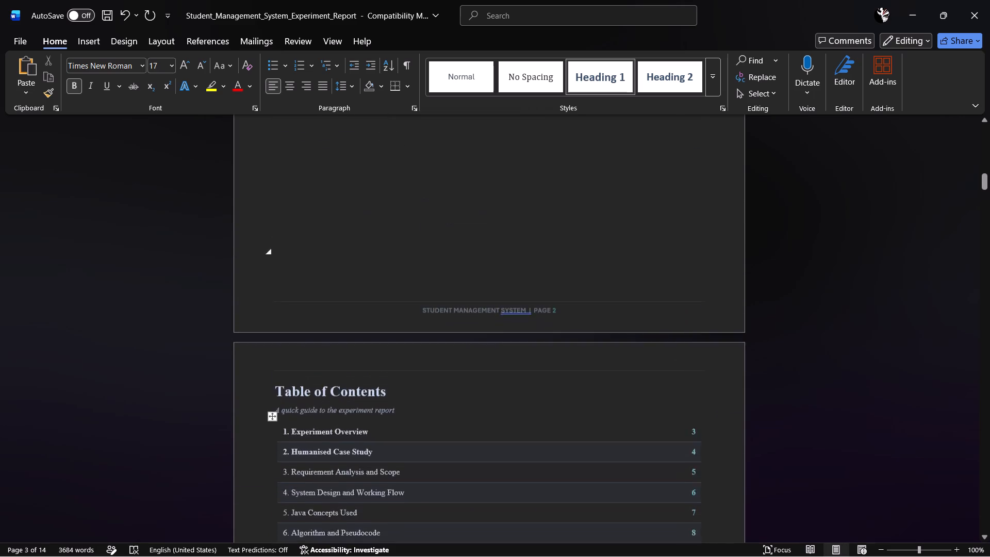
{"action": "scroll", "coordinate": [309, 291], "scroll_direction": "up", "scroll_amount": 20}
{"action": "scroll", "coordinate": [309, 291], "scroll_direction": "up", "scroll_amount": 20}
{"action": "scroll", "coordinate": [309, 291], "scroll_direction": "up", "scroll_amount": 14}
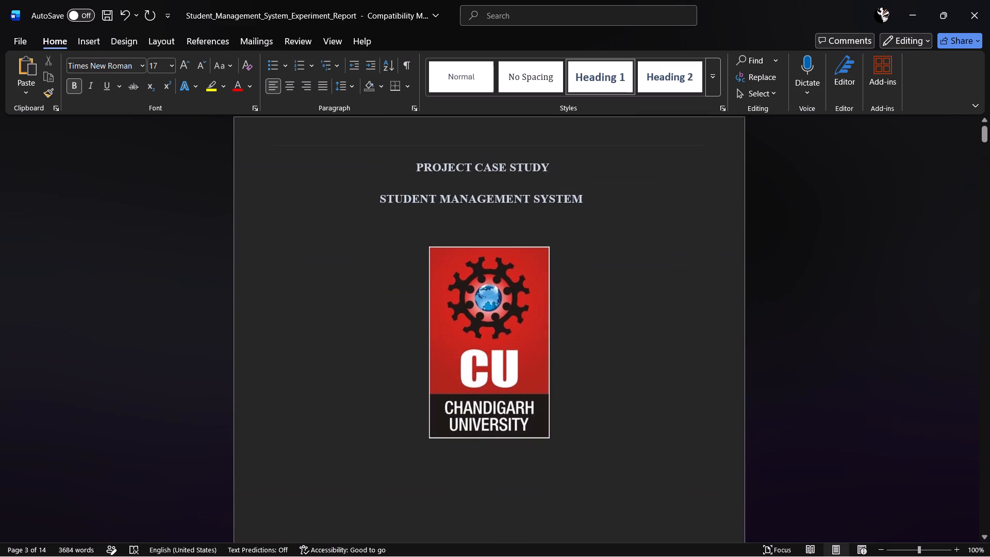
{"action": "scroll", "coordinate": [292, 305], "scroll_direction": "up", "scroll_amount": 5}
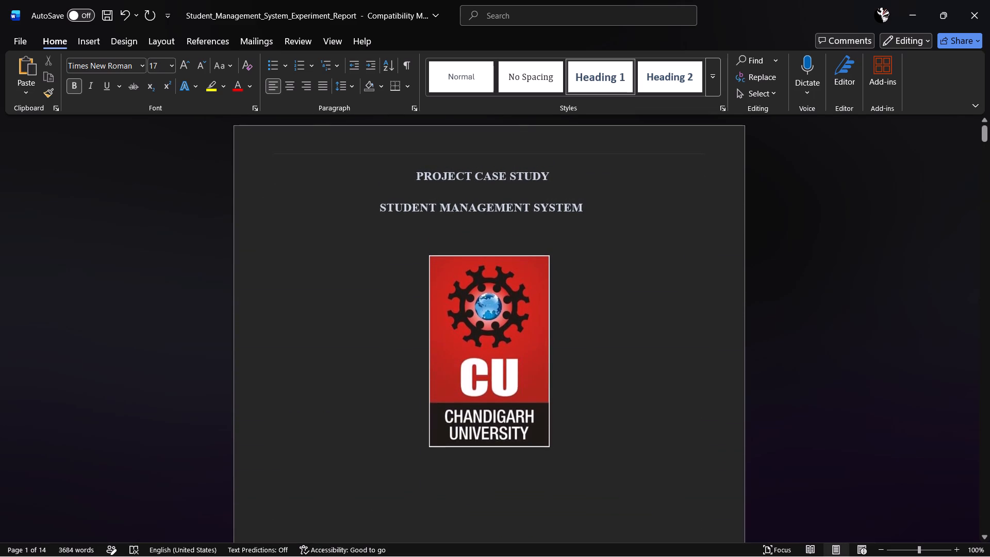
{"action": "scroll", "coordinate": [314, 315], "scroll_direction": "down", "scroll_amount": 7}
Switch to Chrome and copy the BACHELOR OF ENGINEERING IN ELECTRONICS & COMMUNICATION ENGINEERING lines from the Project Report PDF's title page.
{"action": "left_click", "coordinate": [638, 547]}
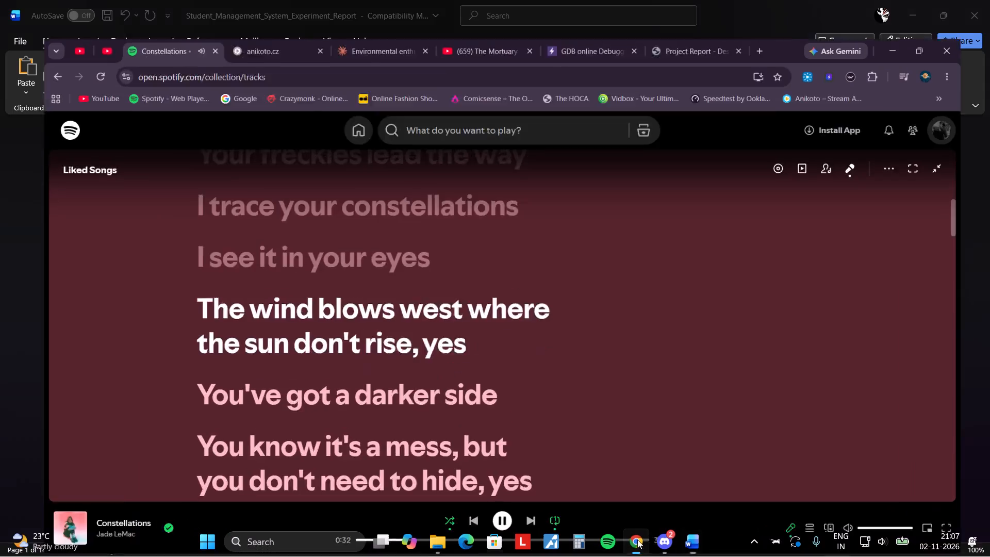
{"action": "left_click", "coordinate": [684, 20]}
{"action": "scroll", "coordinate": [511, 230], "scroll_direction": "up", "scroll_amount": 2}
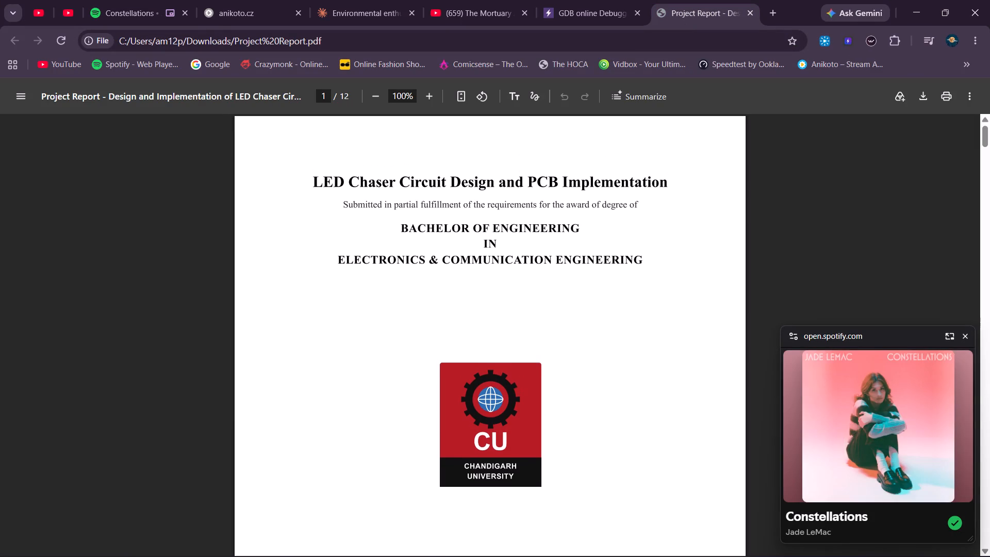
{"action": "scroll", "coordinate": [443, 208], "scroll_direction": "up", "scroll_amount": 1}
{"action": "left_click_drag", "start_coordinate": [400, 226], "coordinate": [672, 270]}
{"action": "right_click", "coordinate": [492, 254]}
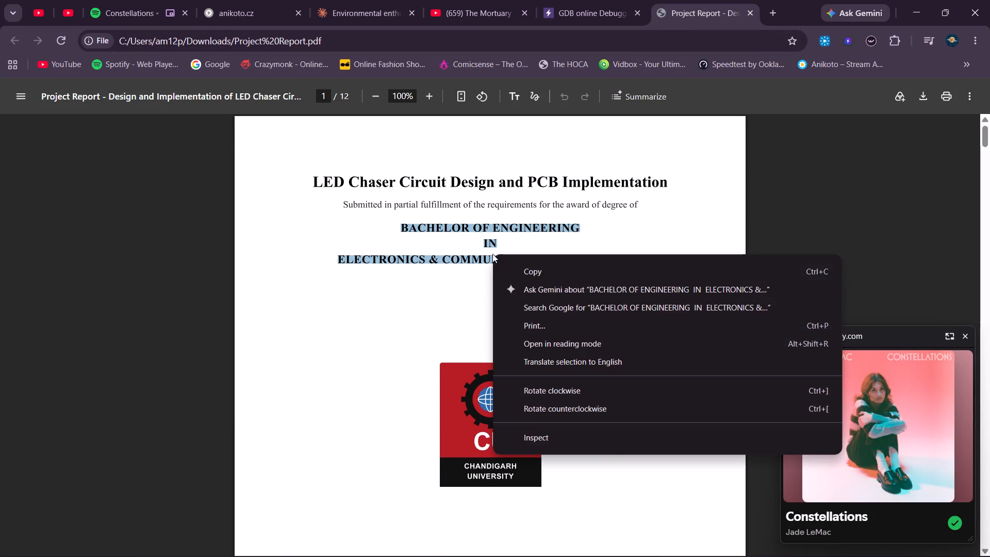
{"action": "left_click", "coordinate": [509, 270]}
Switch to the Student Management System report in Word and paste the degree text between the STUDENT MANAGEMENT SYSTEM title and the logo.
{"action": "left_click", "coordinate": [692, 539]}
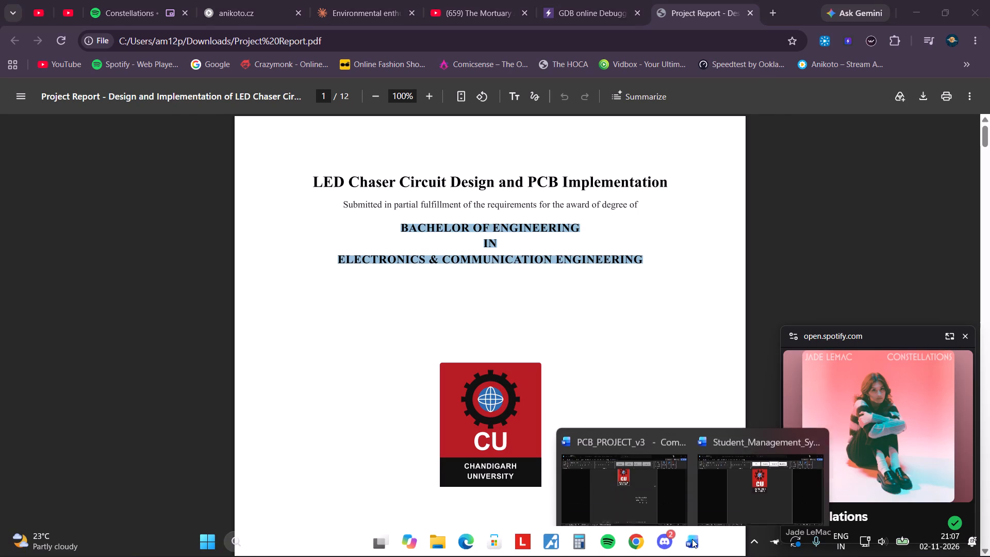
{"action": "left_click", "coordinate": [745, 474]}
{"action": "scroll", "coordinate": [367, 282], "scroll_direction": "up", "scroll_amount": 13}
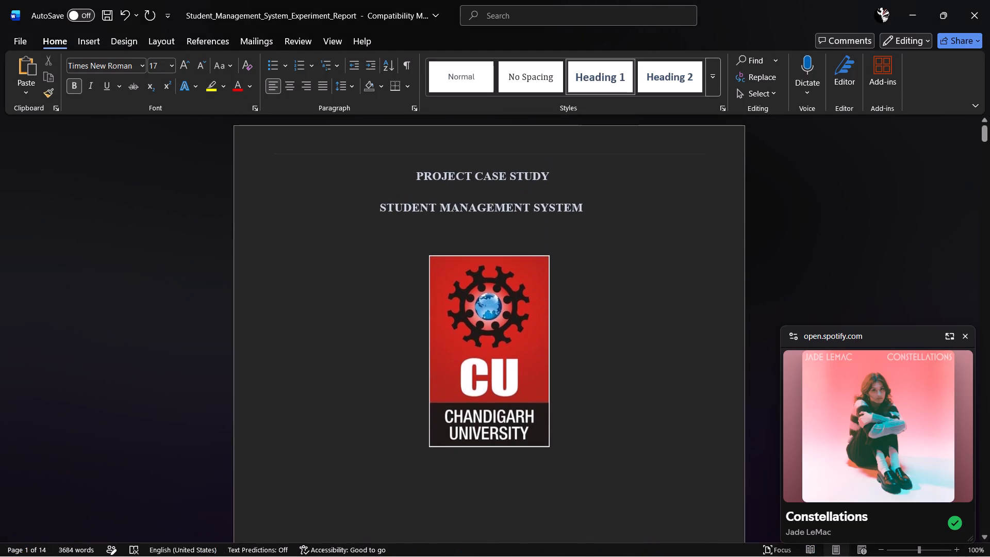
{"action": "left_click", "coordinate": [440, 249]}
{"action": "scroll", "coordinate": [440, 248], "scroll_direction": "down", "scroll_amount": 6}
{"action": "left_click", "coordinate": [435, 373]}
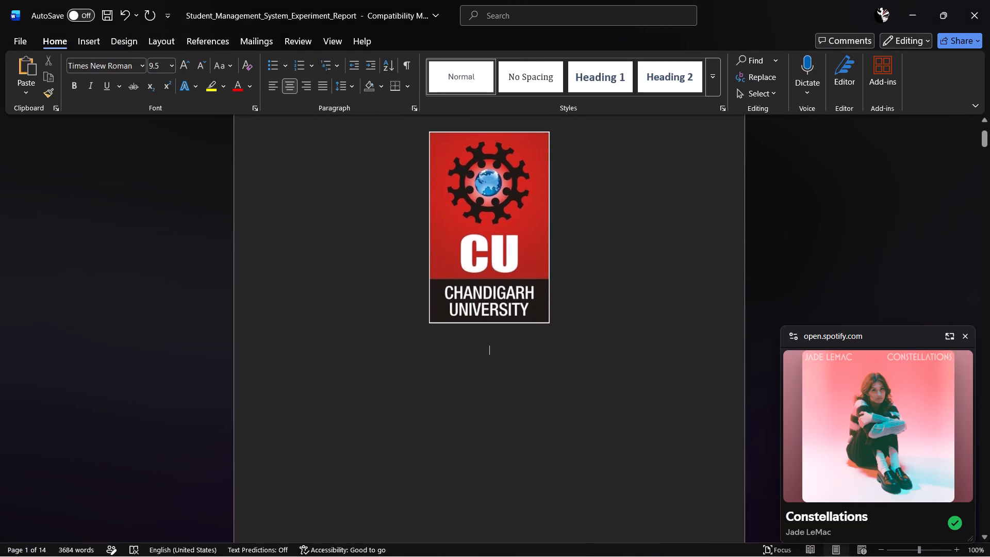
{"action": "scroll", "coordinate": [428, 325], "scroll_direction": "up", "scroll_amount": 9}
{"action": "left_click", "coordinate": [449, 247]}
{"action": "right_click", "coordinate": [449, 243]}
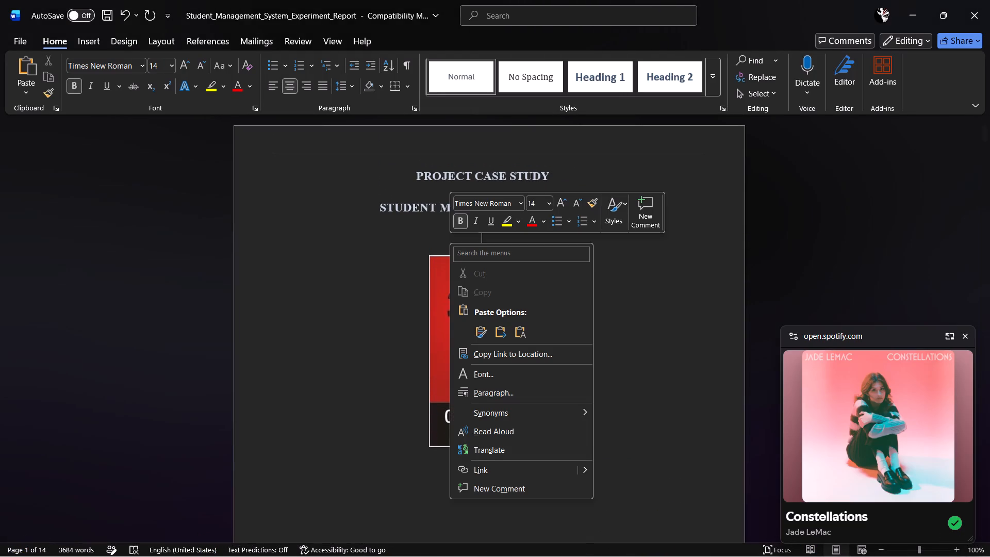
{"action": "left_click", "coordinate": [419, 244]}
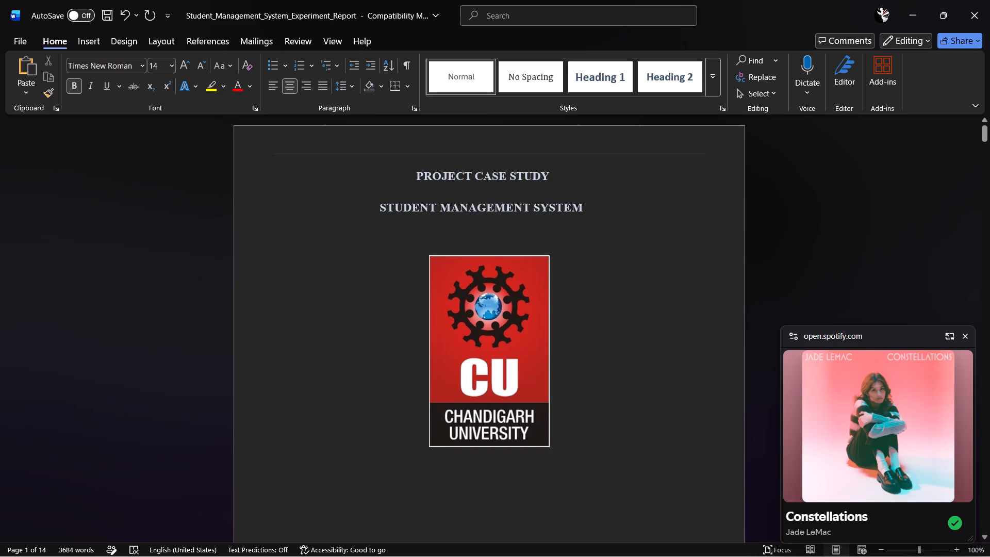
{"action": "key", "text": "ctrl+v"}
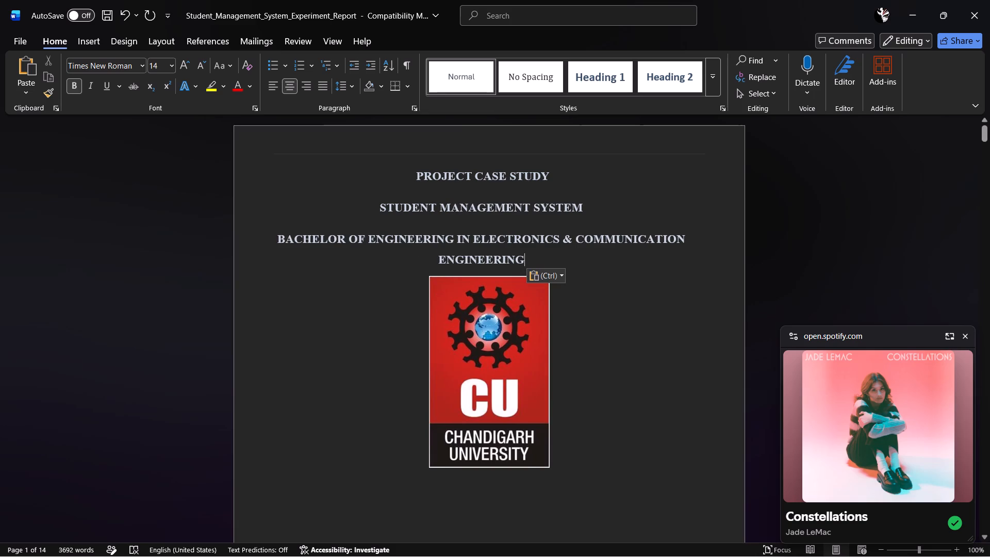
Enclose the BACHELOR OF ENGINEERING IN ELECTRONICS & COMMUNICATION ENGINEERING text on the cover page in parentheses.
{"action": "left_click", "coordinate": [380, 207]}
{"action": "scroll", "coordinate": [495, 252], "scroll_direction": "down", "scroll_amount": 5}
{"action": "scroll", "coordinate": [487, 258], "scroll_direction": "up", "scroll_amount": 5}
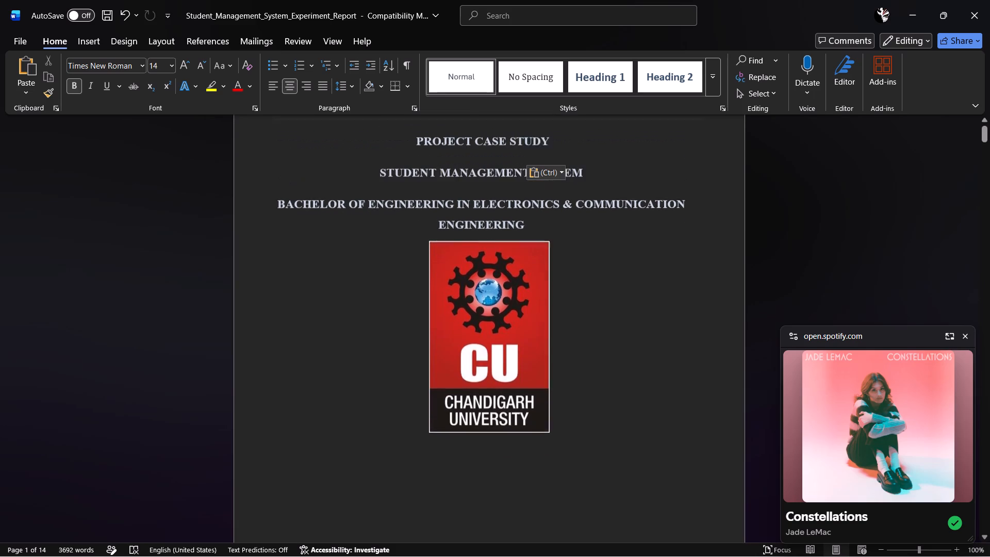
{"action": "left_click", "coordinate": [276, 240]}
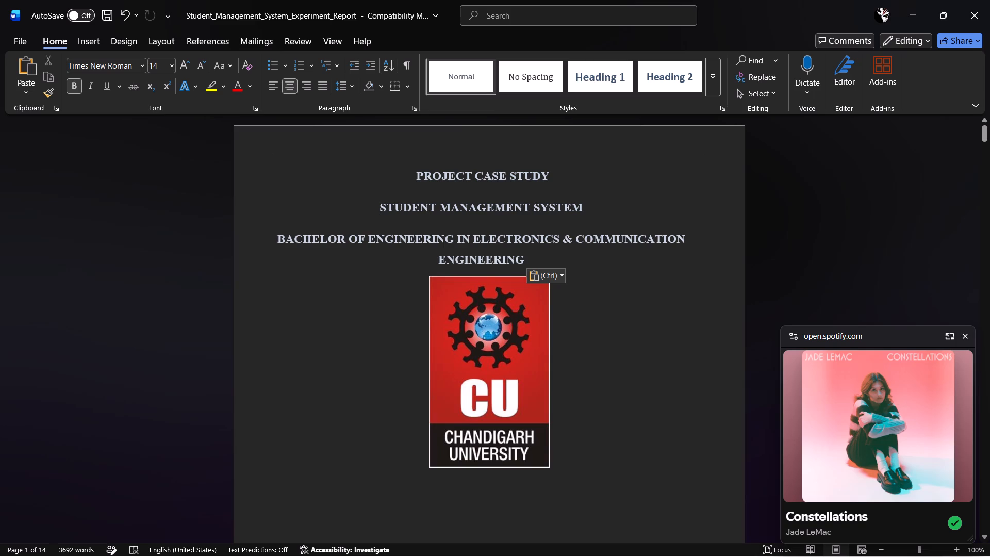
{"action": "key", "text": "shift+parenleft"}
{"action": "key", "text": "Right"}
{"action": "key", "text": "Right"}
{"action": "key", "text": "Down"}
{"action": "key", "text": "Right"}
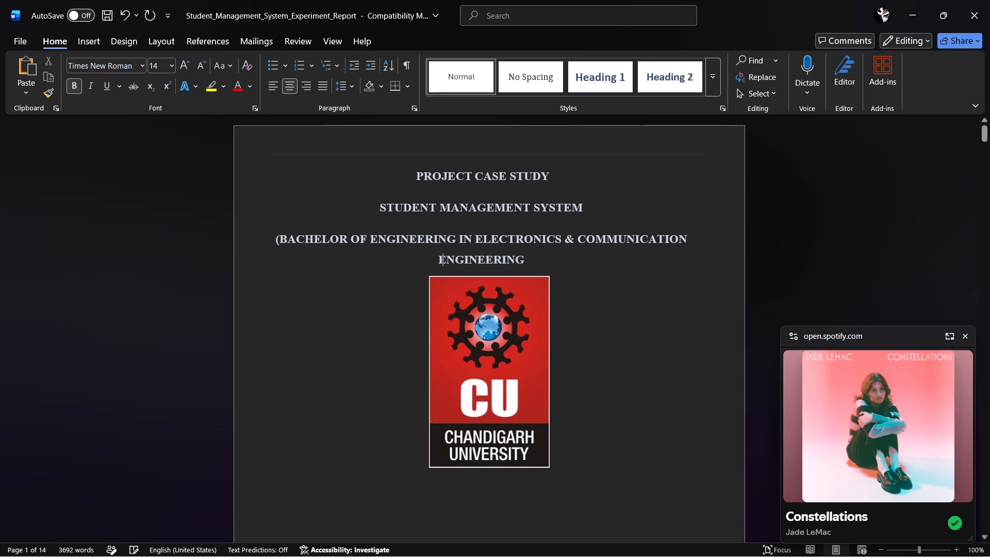
{"action": "key", "text": "Right"}
{"action": "key", "text": "Right"}
{"action": "key", "text": "Right"}
{"action": "key", "text": "Right"}
{"action": "key", "text": "Right"}
{"action": "key", "text": "Right"}
{"action": "key", "text": "Right"}
{"action": "key", "text": "Right"}
{"action": "key", "text": "Right"}
{"action": "key", "text": "Right"}
{"action": "key", "text": "shift+parenright"}
Switch to Chrome and copy the block from Submitted to through the UID line on the Project Report PDF's title page.
{"action": "scroll", "coordinate": [541, 288], "scroll_direction": "down", "scroll_amount": 15}
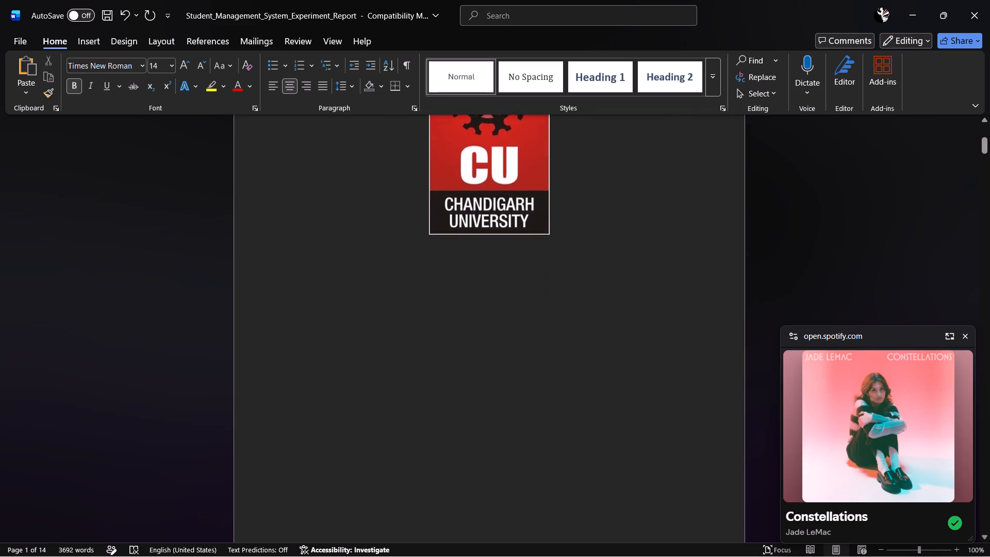
{"action": "scroll", "coordinate": [544, 292], "scroll_direction": "down", "scroll_amount": 7}
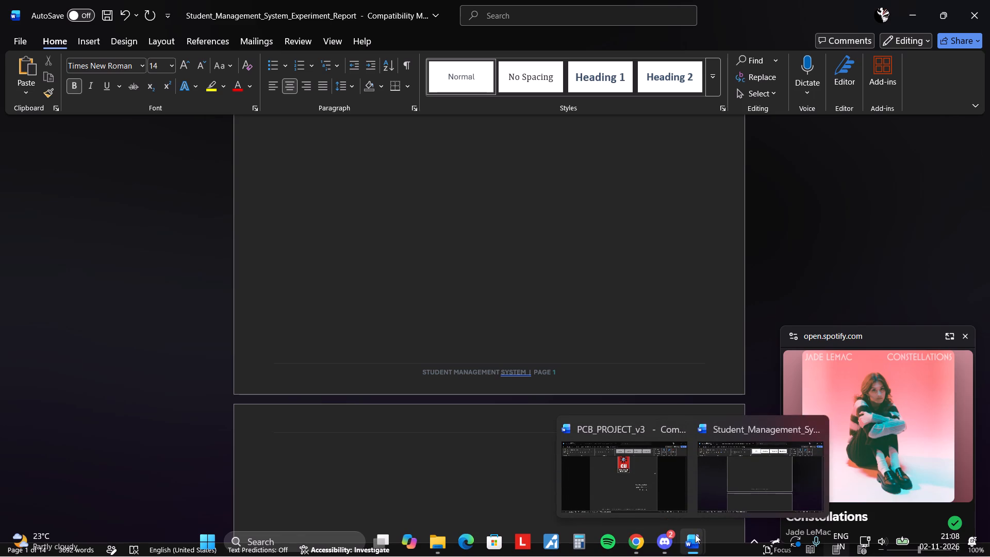
{"action": "left_click", "coordinate": [636, 538]}
{"action": "left_click", "coordinate": [605, 498]}
{"action": "scroll", "coordinate": [515, 289], "scroll_direction": "up", "scroll_amount": 3}
{"action": "scroll", "coordinate": [516, 287], "scroll_direction": "down", "scroll_amount": 7}
{"action": "left_click", "coordinate": [594, 259]}
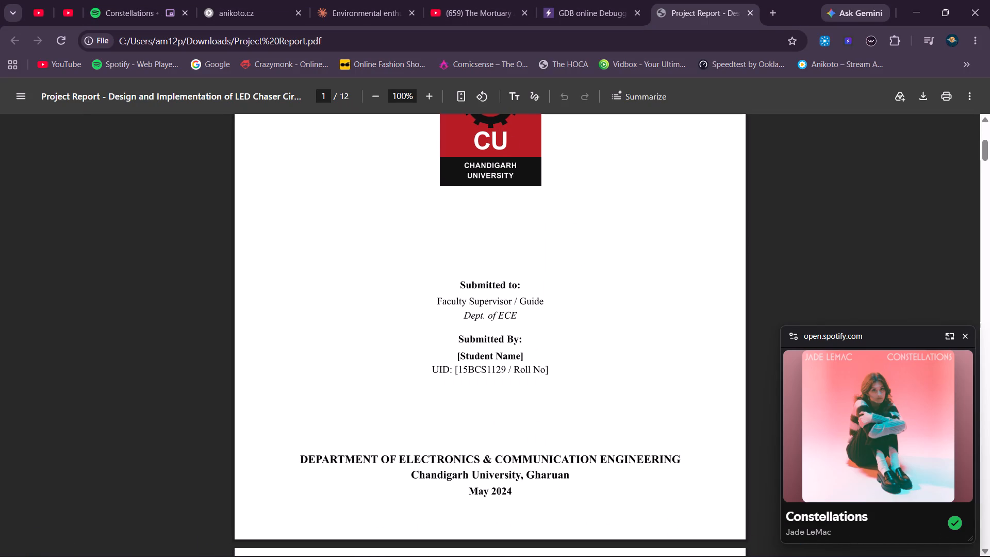
{"action": "left_click_drag", "start_coordinate": [460, 285], "coordinate": [551, 378]}
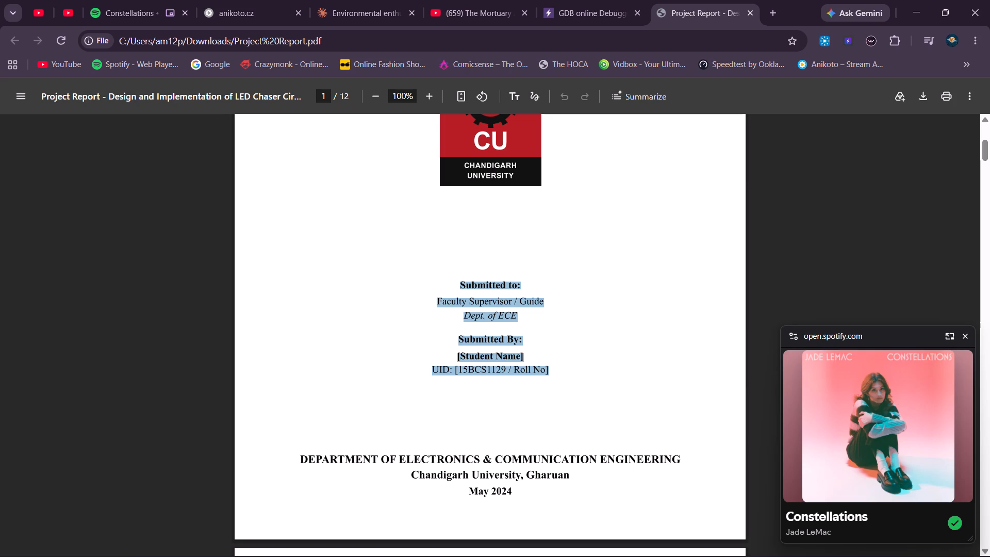
{"action": "right_click", "coordinate": [503, 356]}
{"action": "left_click", "coordinate": [520, 370]}
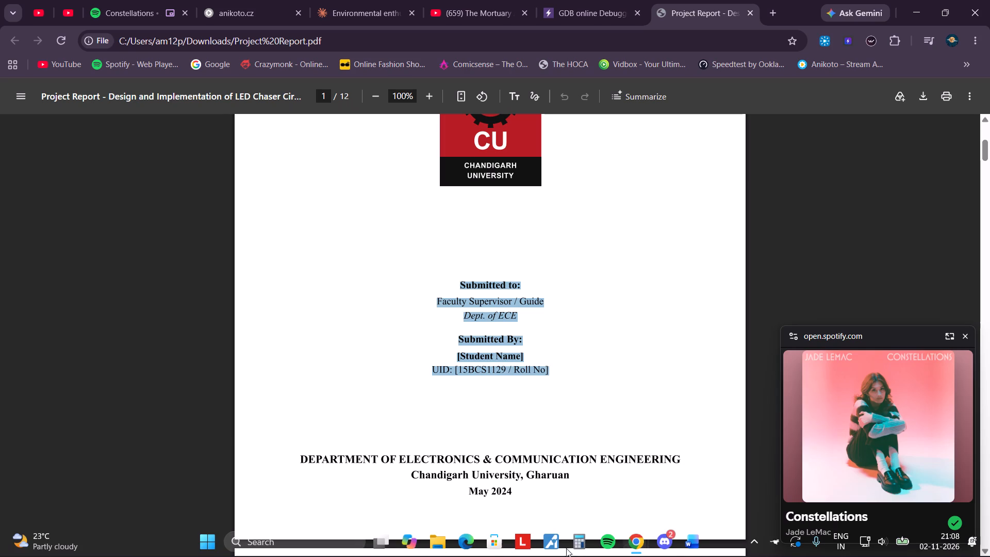
Switch back to the Student Management System report in Word.
{"action": "left_click", "coordinate": [689, 547]}
{"action": "left_click", "coordinate": [717, 468]}
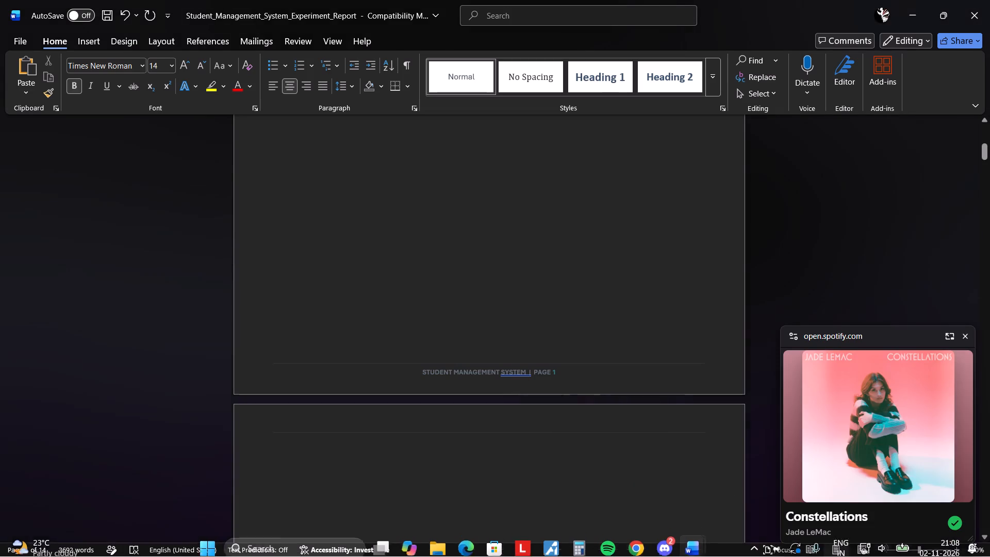
Add blank lines beneath the Chandigarh University logo on the cover page and paste the copied Submitted to block there.
{"action": "scroll", "coordinate": [417, 304], "scroll_direction": "up", "scroll_amount": 11}
{"action": "left_click", "coordinate": [438, 326]}
{"action": "left_click", "coordinate": [442, 358]}
{"action": "left_click", "coordinate": [433, 325]}
{"action": "left_click", "coordinate": [436, 329]}
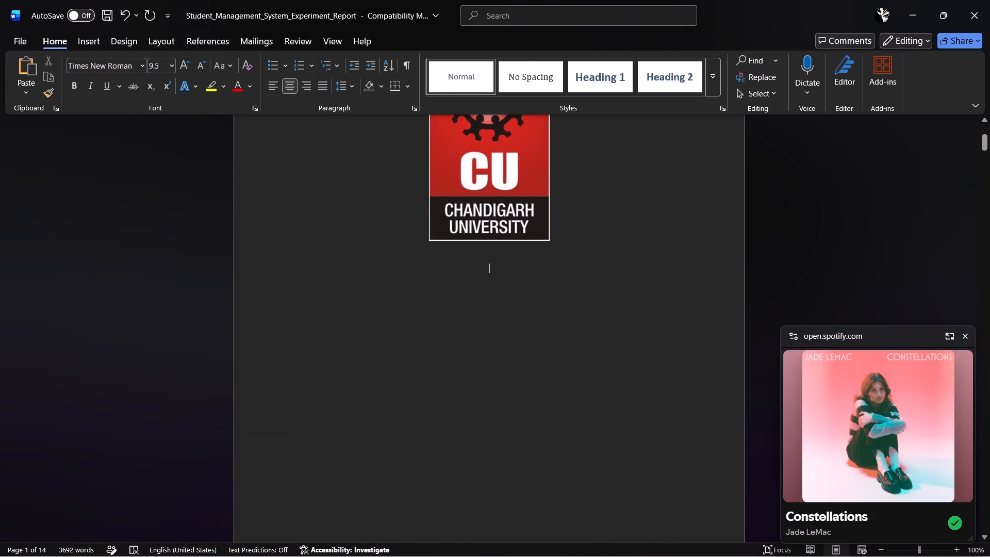
{"action": "left_click", "coordinate": [441, 348]}
{"action": "key", "text": "Return"}
{"action": "key", "text": "Return"}
{"action": "left_click", "coordinate": [173, 67]}
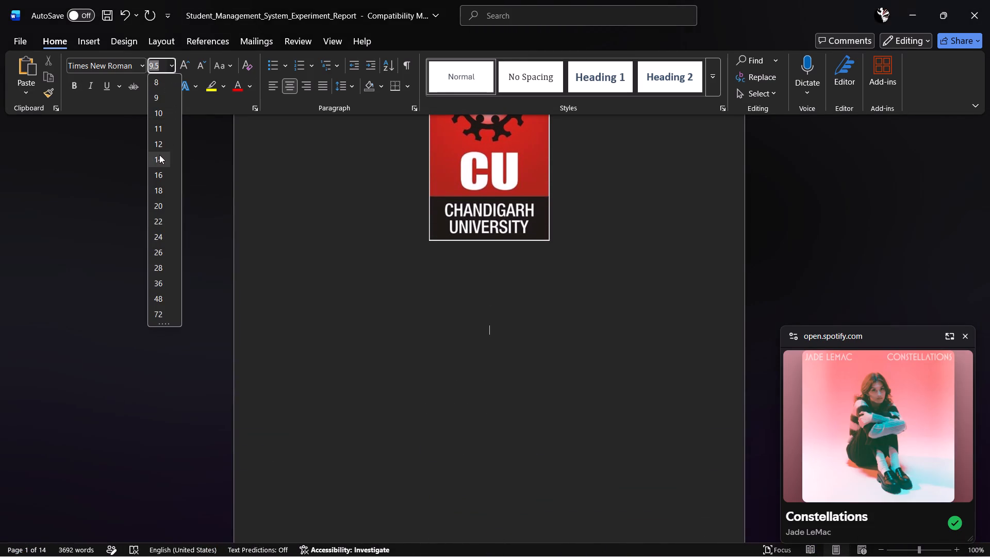
{"action": "left_click", "coordinate": [447, 328]}
{"action": "key", "text": "ctrl+v"}
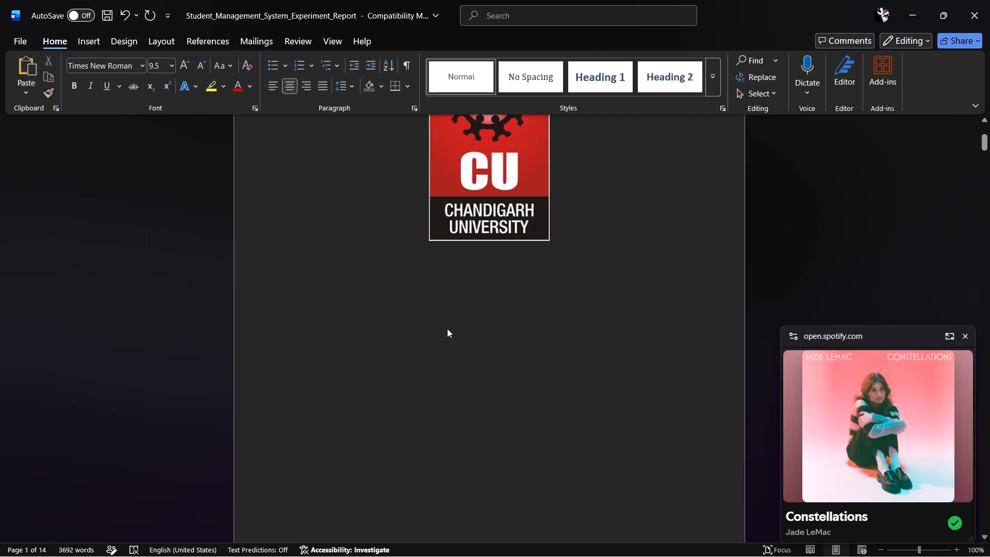
Centre the pasted Submitted to block on the cover page and set its font size to 12.
{"action": "left_click_drag", "start_coordinate": [298, 332], "coordinate": [505, 335]}
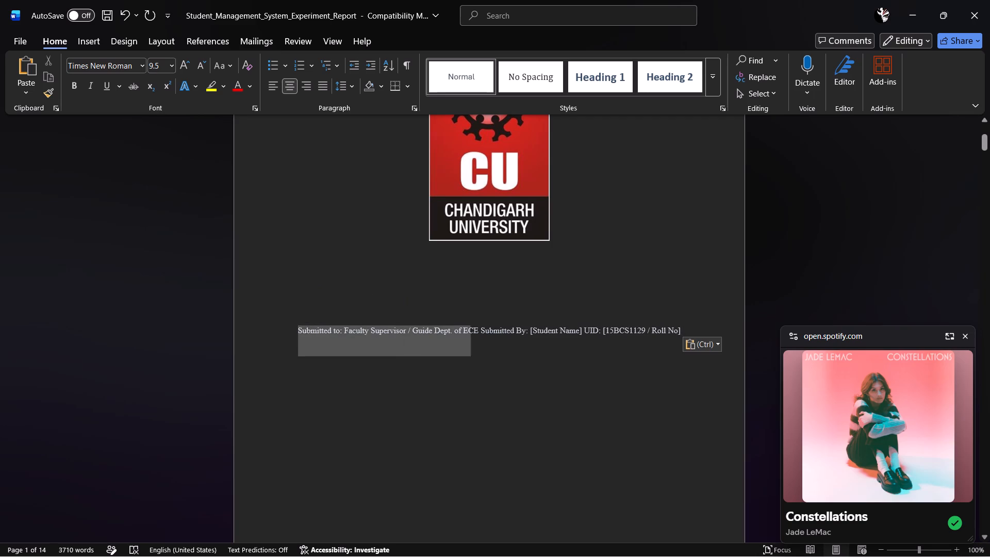
{"action": "left_click_drag", "start_coordinate": [505, 335], "coordinate": [680, 338]}
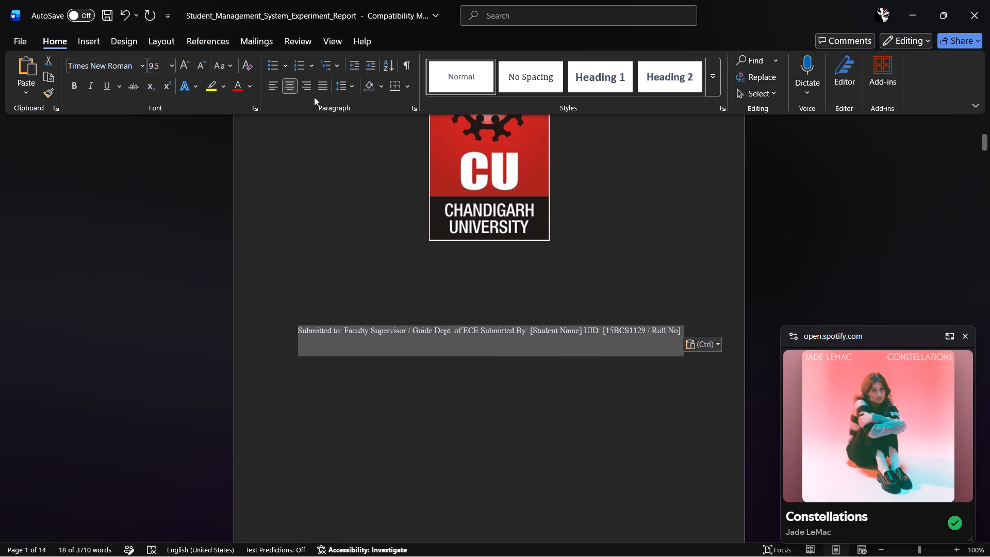
{"action": "left_click", "coordinate": [286, 85]}
{"action": "left_click", "coordinate": [286, 85]}
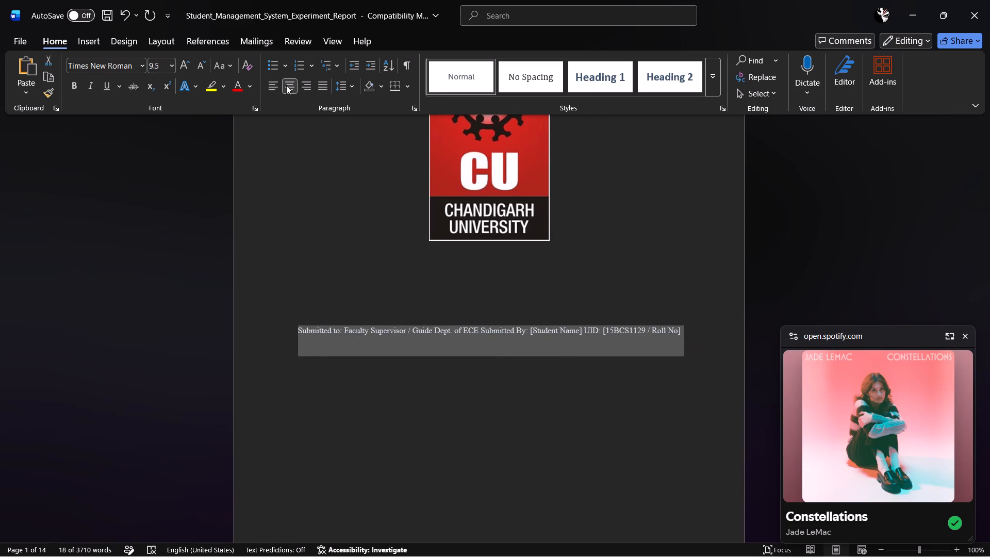
{"action": "left_click", "coordinate": [320, 85]}
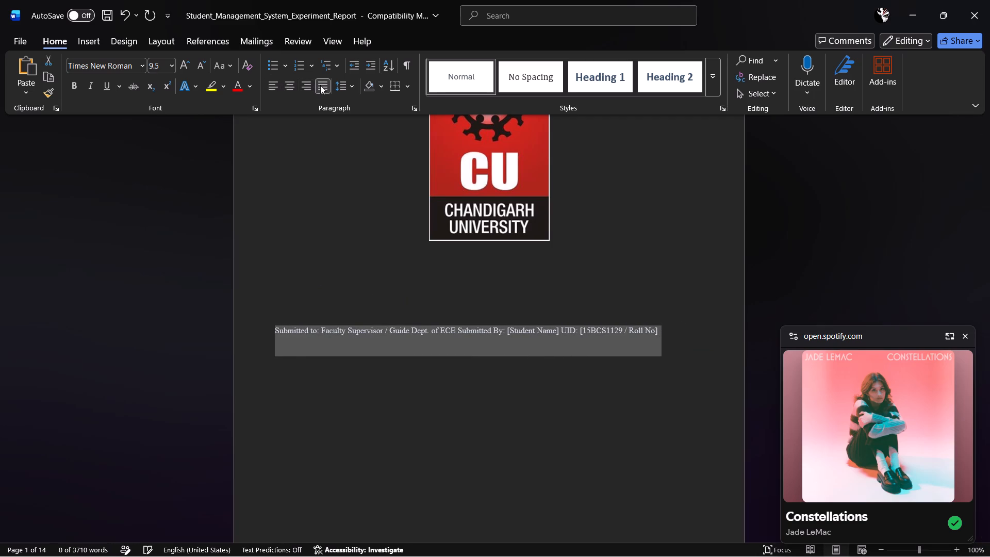
{"action": "left_click", "coordinate": [293, 89]}
{"action": "left_click", "coordinate": [170, 68]}
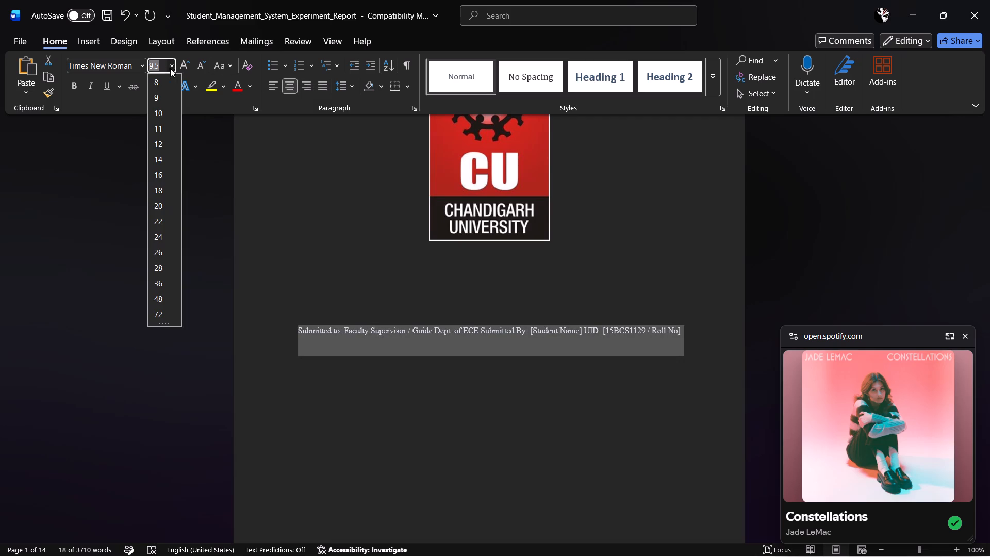
{"action": "left_click", "coordinate": [158, 148]}
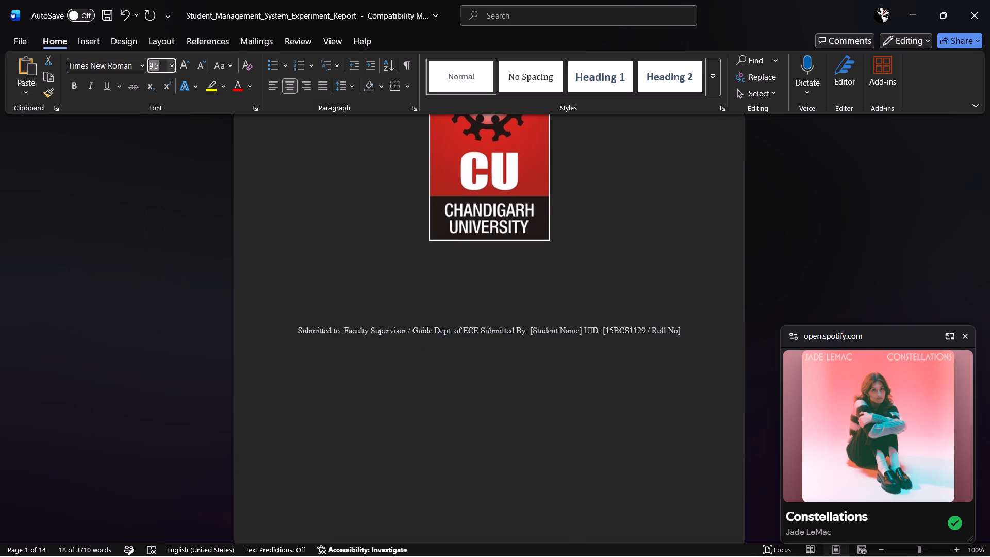
{"action": "left_click", "coordinate": [473, 359]}
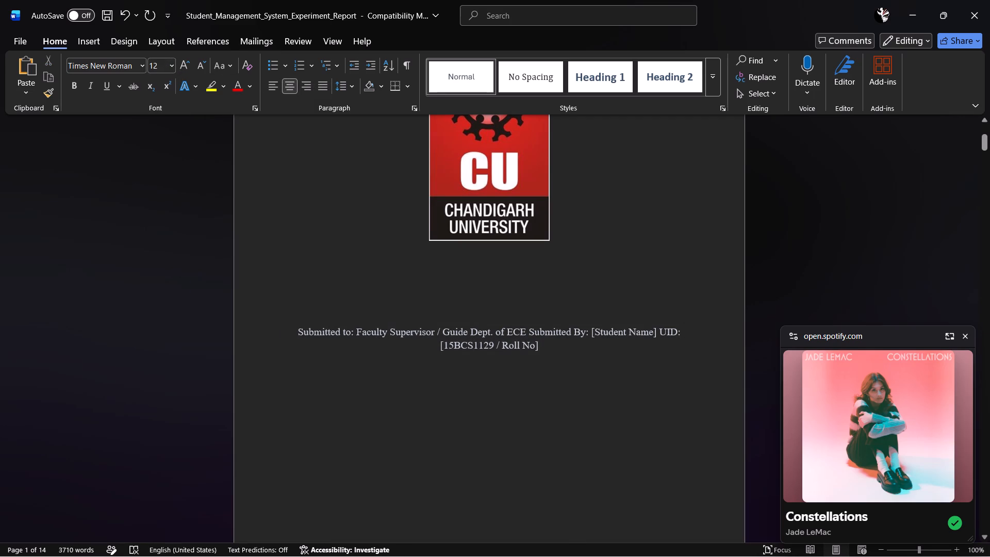
Break the pasted block after Faculty Supervisor / so that Guide Dept. of ECE starts a new line.
{"action": "left_click", "coordinate": [441, 328]}
{"action": "key", "text": "Return"}
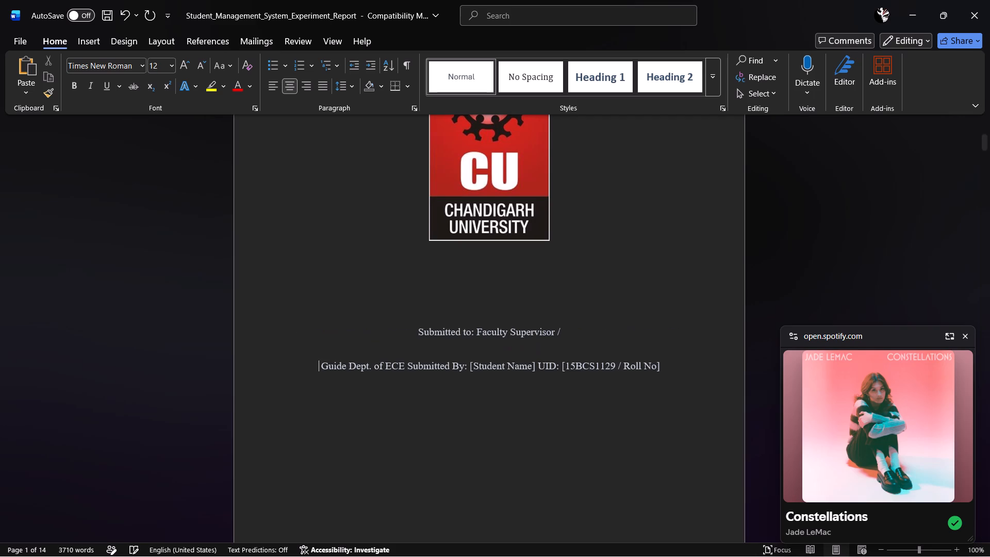
{"action": "key", "text": "Up"}
Select the entire report and apply the red font colour to its text.
{"action": "left_click_drag", "start_coordinate": [417, 332], "coordinate": [444, 343]}
{"action": "left_click", "coordinate": [444, 343]}
{"action": "left_click_drag", "start_coordinate": [415, 334], "coordinate": [663, 373]}
{"action": "left_click", "coordinate": [451, 332]}
{"action": "key", "text": "ctrl+a"}
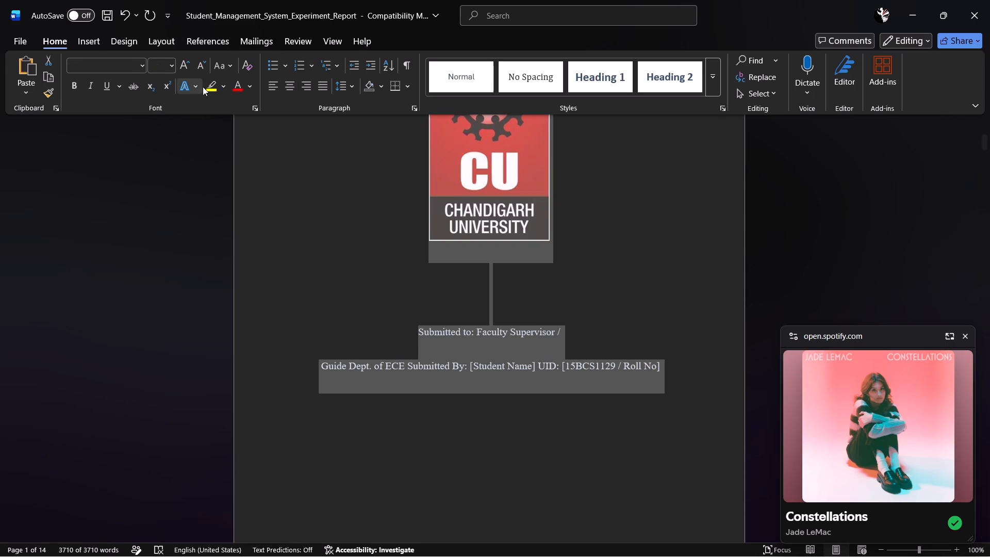
{"action": "left_click", "coordinate": [226, 87]}
{"action": "double_click", "coordinate": [237, 84]}
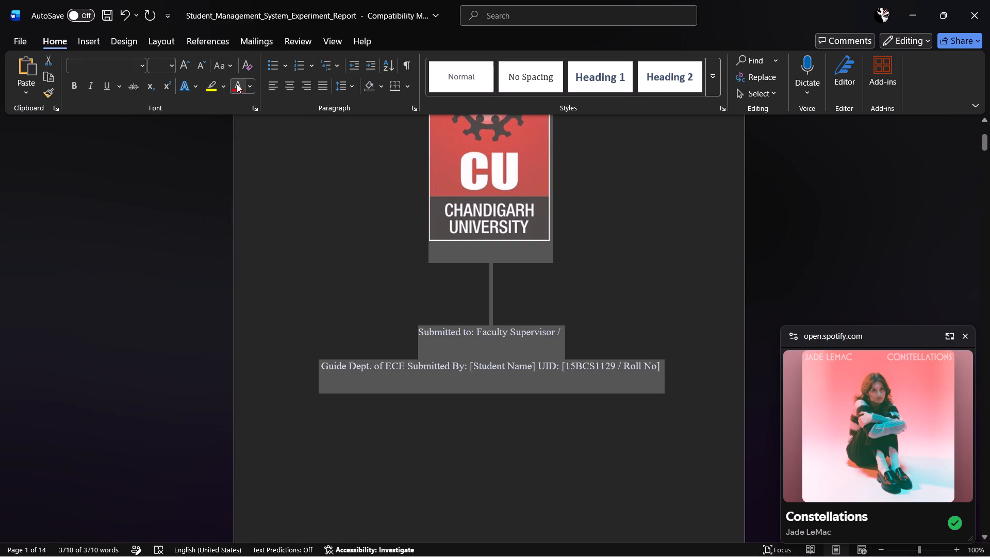
Set the font colour of the entire report's text to Automatic and check it down to the Table of Contents.
{"action": "left_click", "coordinate": [237, 87]}
{"action": "left_click", "coordinate": [249, 85]}
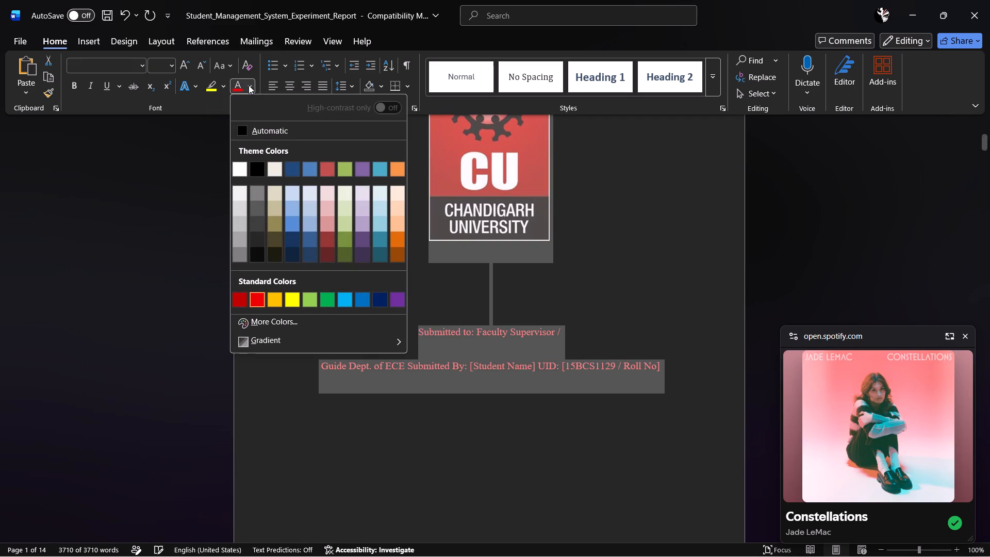
{"action": "left_click", "coordinate": [240, 134]}
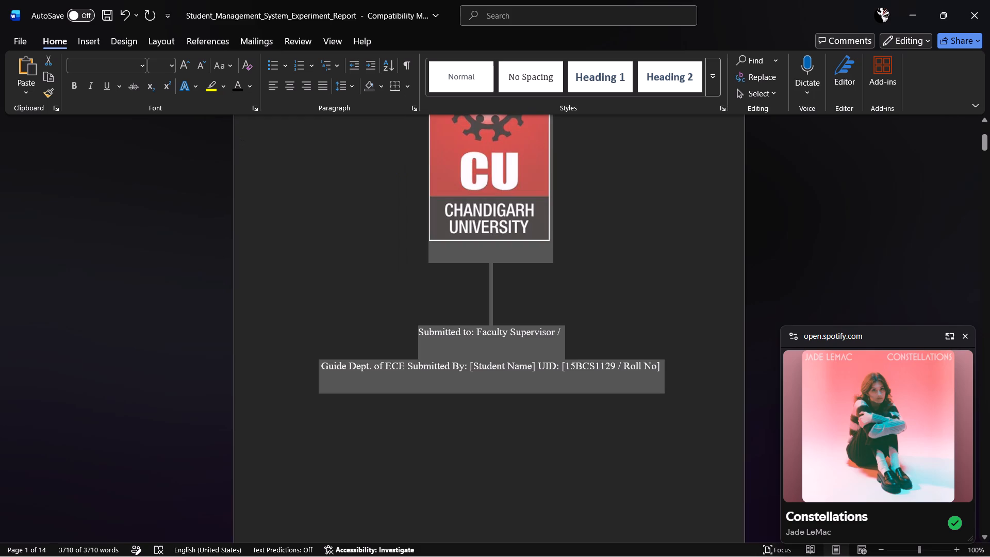
{"action": "scroll", "coordinate": [359, 346], "scroll_direction": "down", "scroll_amount": 20}
{"action": "scroll", "coordinate": [359, 346], "scroll_direction": "down", "scroll_amount": 20}
{"action": "scroll", "coordinate": [359, 346], "scroll_direction": "down", "scroll_amount": 9}
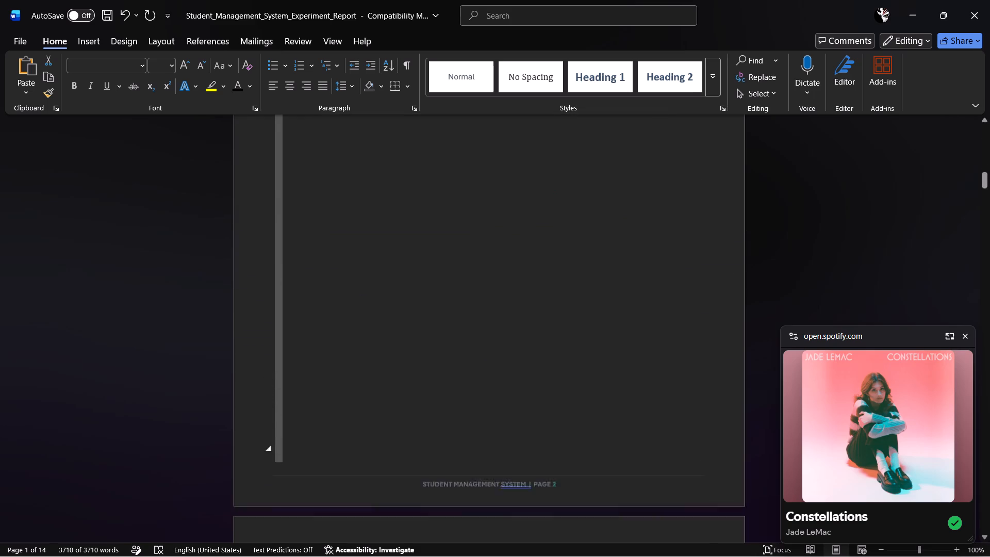
{"action": "scroll", "coordinate": [354, 340], "scroll_direction": "down", "scroll_amount": 16}
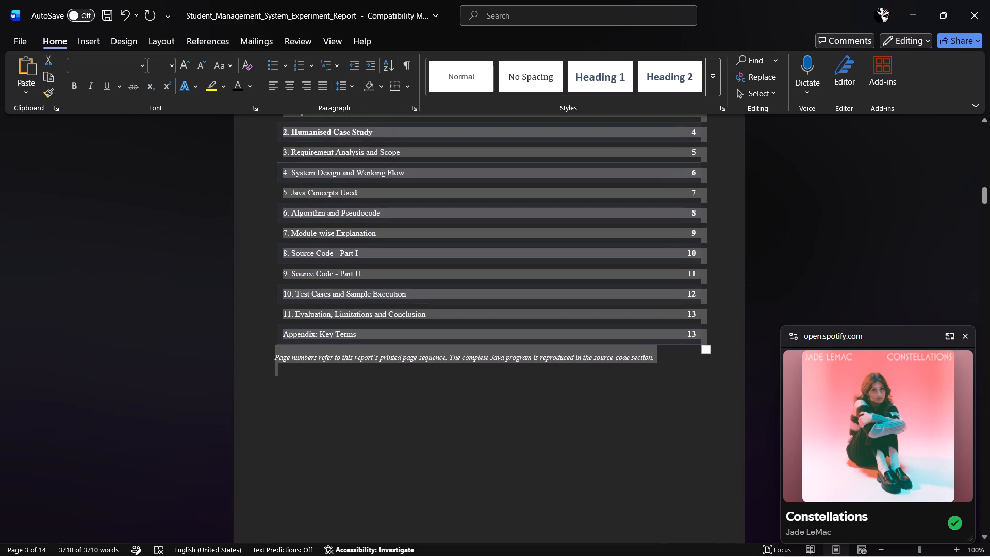
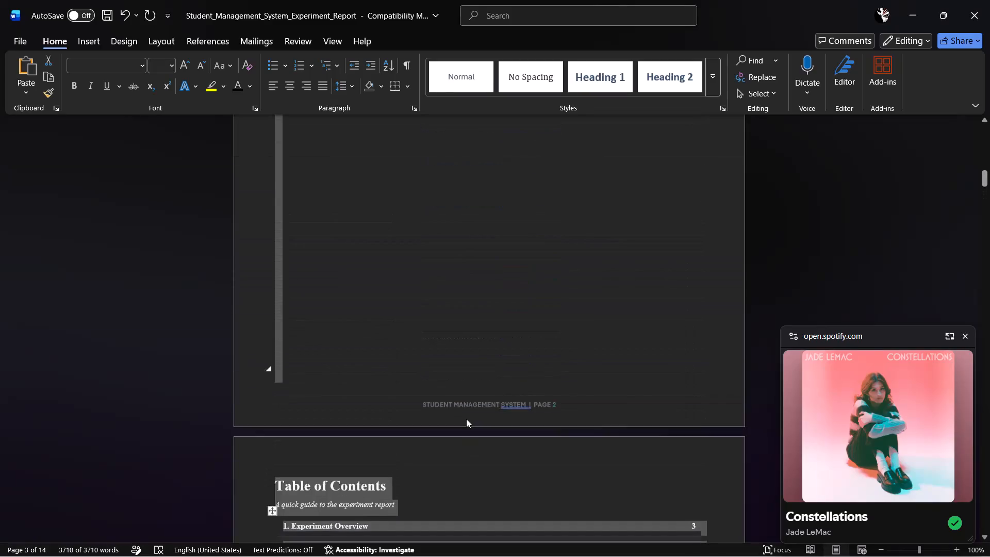
Return to the report's cover page, and switch to Chrome to examine the submission block's layout on the Project Report PDF's title page.
{"action": "scroll", "coordinate": [469, 408], "scroll_direction": "up", "scroll_amount": 13}
{"action": "left_click", "coordinate": [464, 407]}
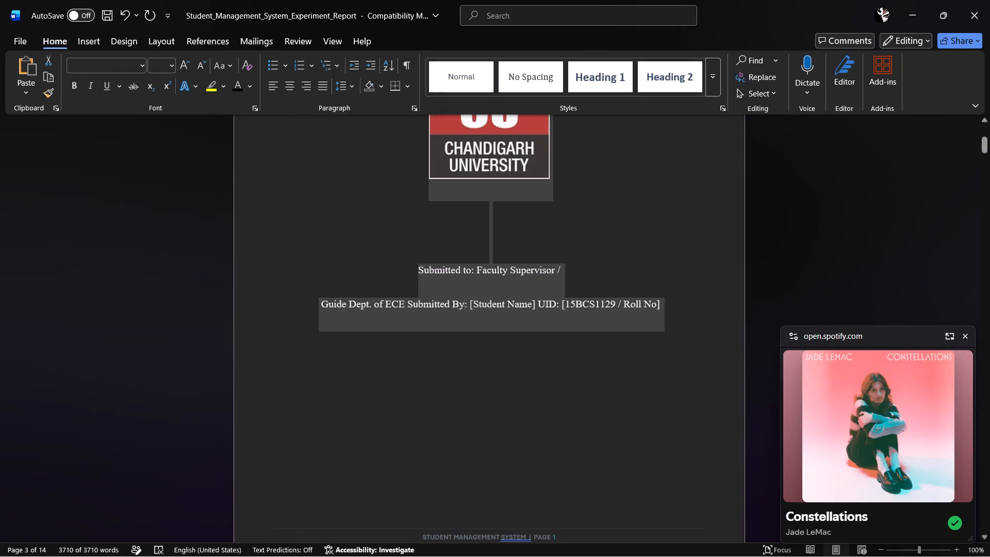
{"action": "left_click", "coordinate": [639, 540]}
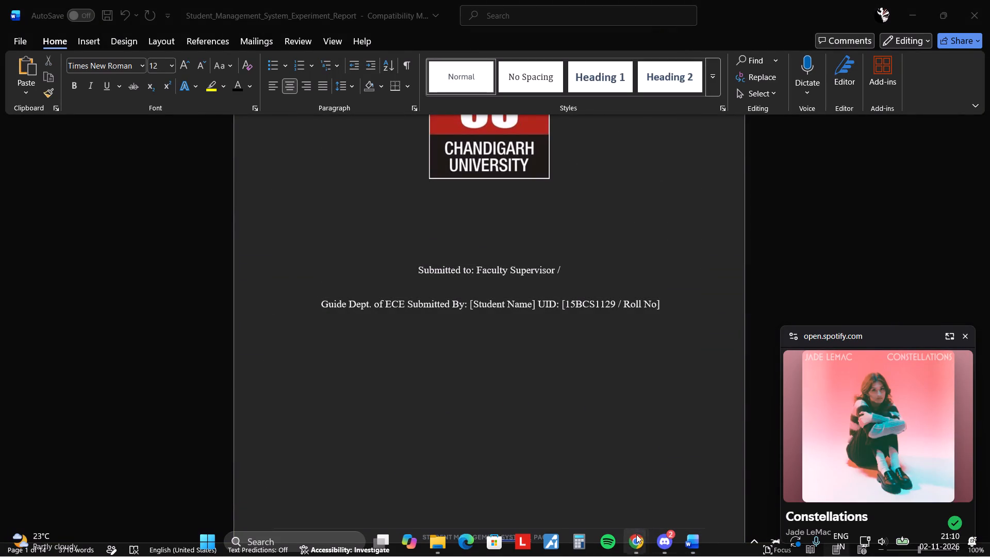
{"action": "left_click", "coordinate": [636, 534]}
{"action": "left_click", "coordinate": [608, 495]}
{"action": "left_click", "coordinate": [970, 334]}
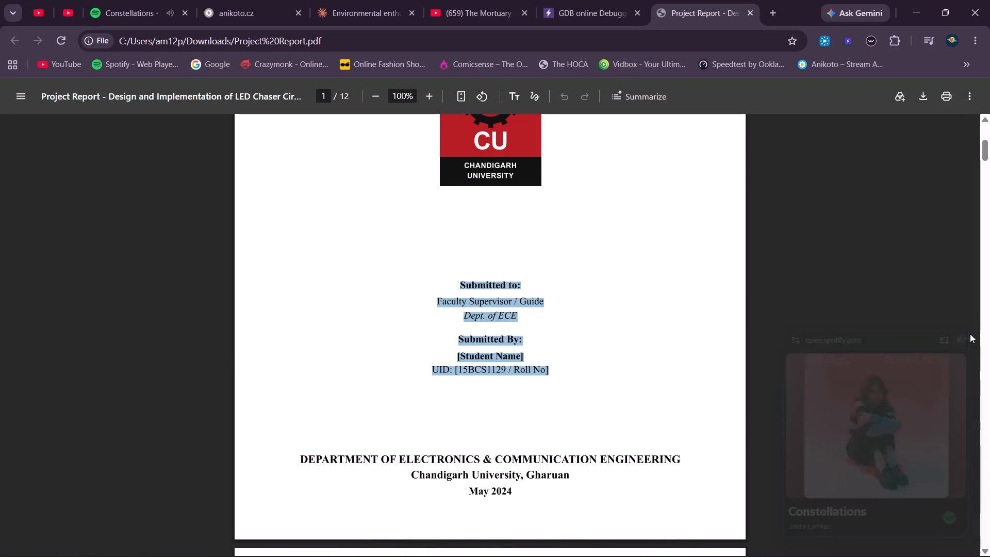
{"action": "left_click", "coordinate": [584, 325]}
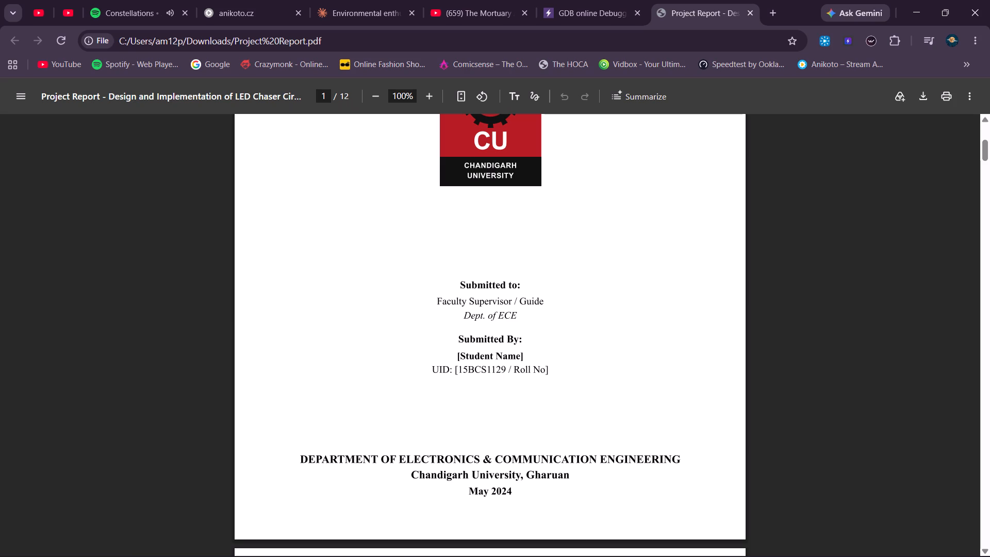
Switch back to Word and arrange the cover page's submission text as separate Submitted to:, Faculty Supervisor / Guide Dept. of ECE, and Submitted By: lines.
{"action": "left_click", "coordinate": [915, 13]}
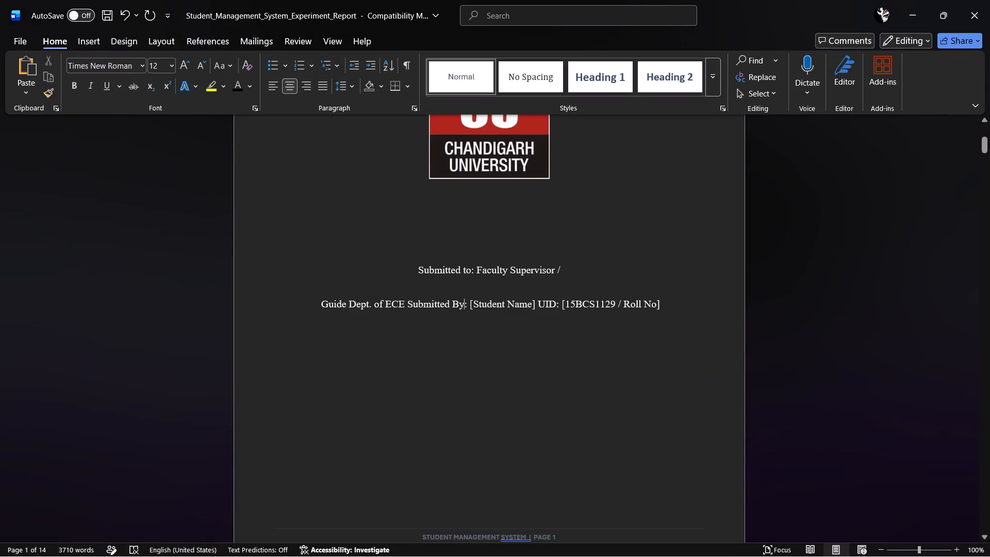
{"action": "left_click", "coordinate": [474, 270]}
{"action": "key", "text": "Return"}
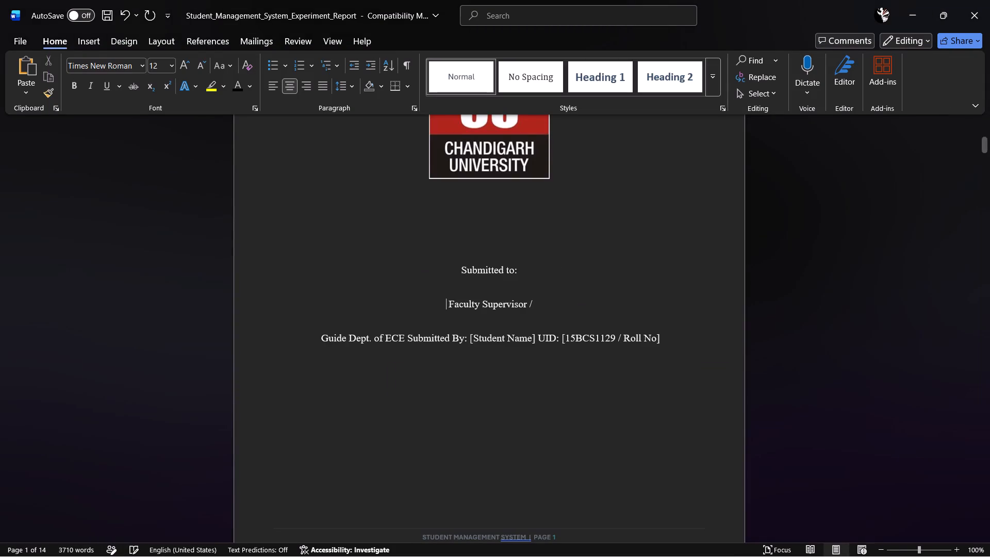
{"action": "left_click", "coordinate": [315, 342]}
{"action": "key", "text": "BackSpace"}
{"action": "key", "text": "BackSpace"}
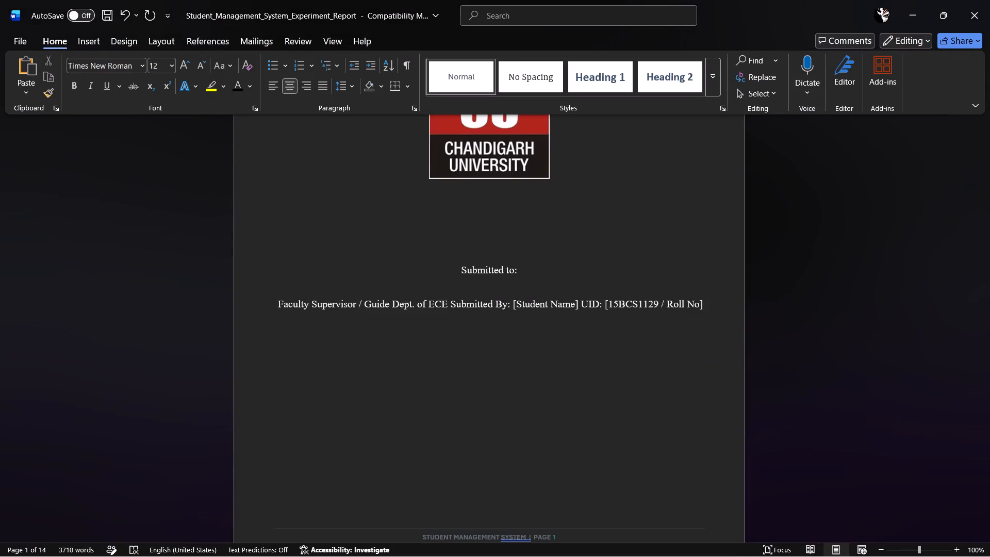
{"action": "left_click", "coordinate": [448, 304]}
{"action": "key", "text": "Return"}
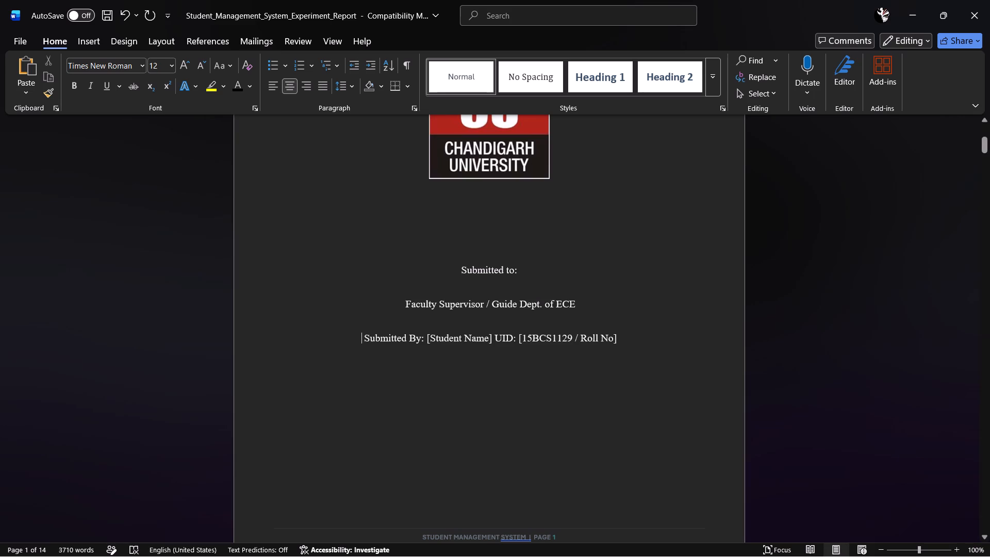
Make the Submitted to: label on the cover page bold.
{"action": "left_click", "coordinate": [517, 268]}
{"action": "left_click_drag", "start_coordinate": [498, 284], "coordinate": [476, 286]}
{"action": "left_click", "coordinate": [453, 270]}
{"action": "left_click_drag", "start_coordinate": [456, 269], "coordinate": [505, 314]}
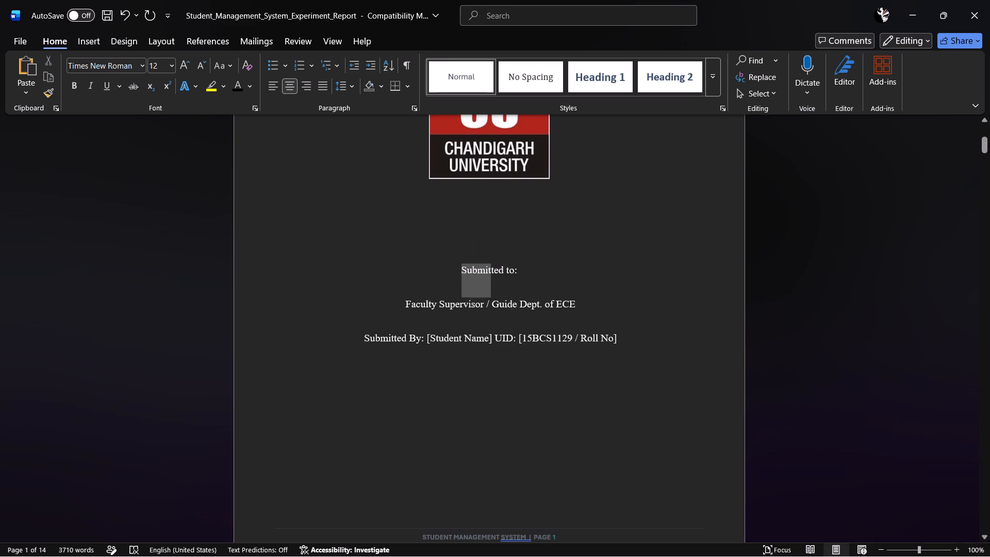
{"action": "left_click_drag", "start_coordinate": [505, 314], "coordinate": [617, 351]}
{"action": "left_click", "coordinate": [549, 367]}
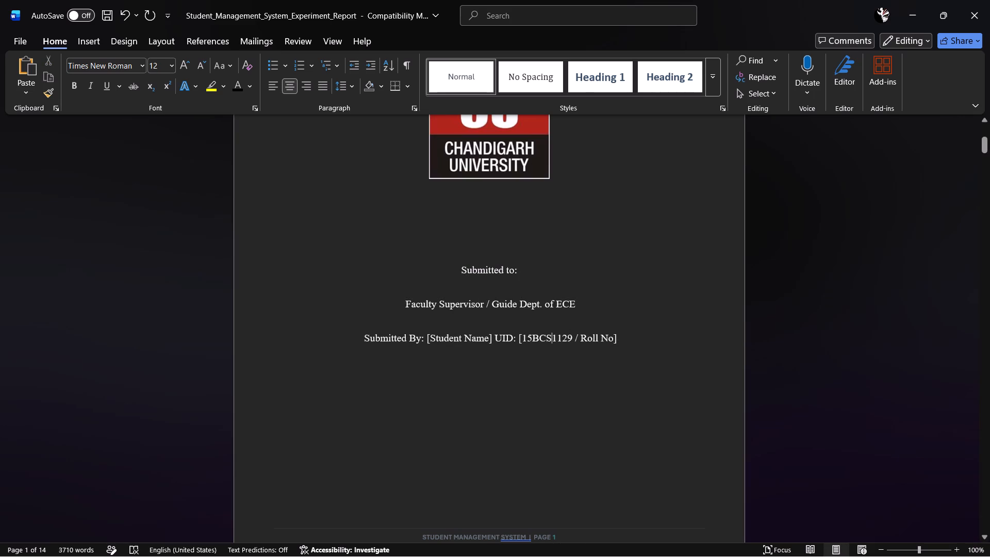
{"action": "left_click_drag", "start_coordinate": [455, 269], "coordinate": [521, 275]}
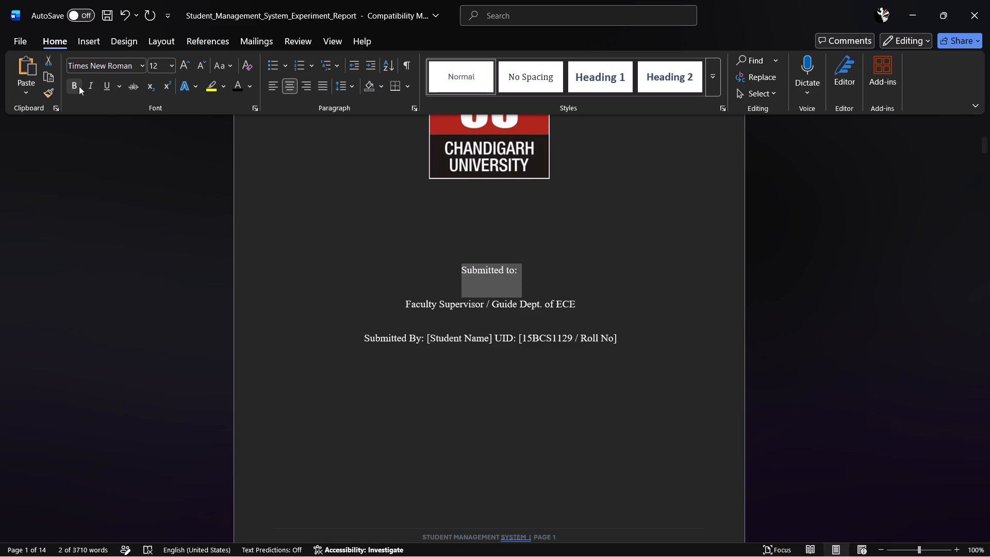
{"action": "left_click", "coordinate": [78, 86]}
{"action": "left_click", "coordinate": [422, 286]}
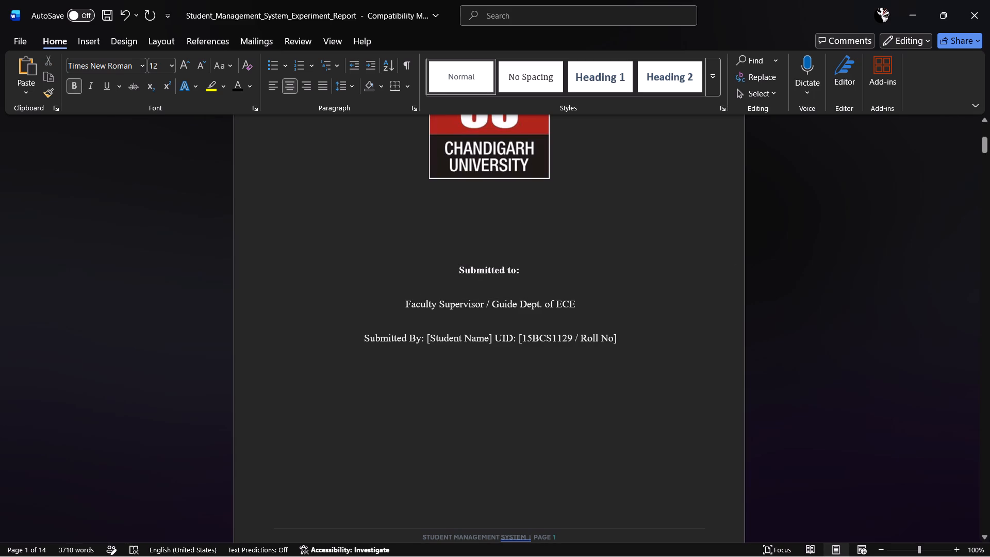
Set the font size of the cover page's whole submission block to 14.
{"action": "left_click_drag", "start_coordinate": [459, 282], "coordinate": [620, 362]}
{"action": "left_click", "coordinate": [174, 69]}
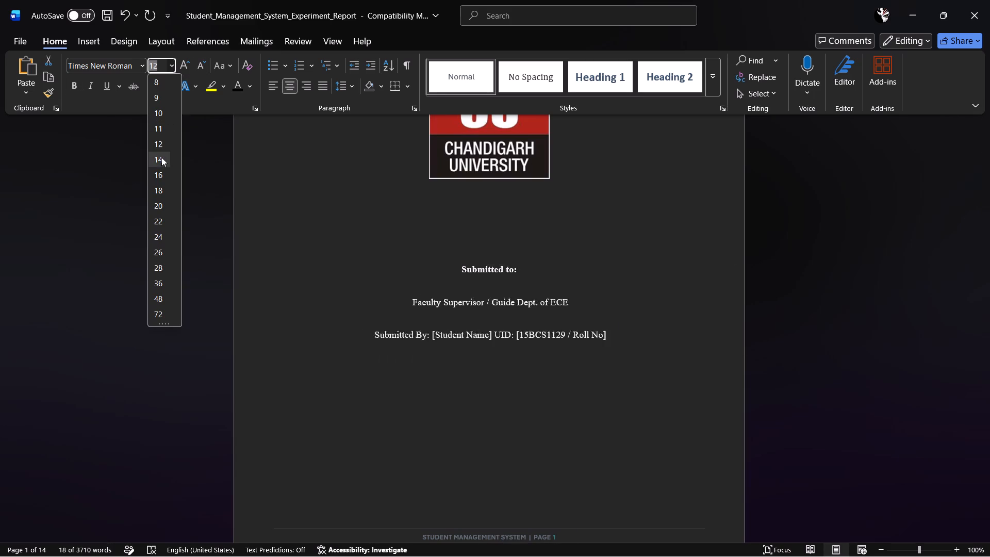
Set the font size of the cover page's whole submission block to 14.
{"action": "left_click", "coordinate": [160, 159]}
{"action": "left_click", "coordinate": [448, 333]}
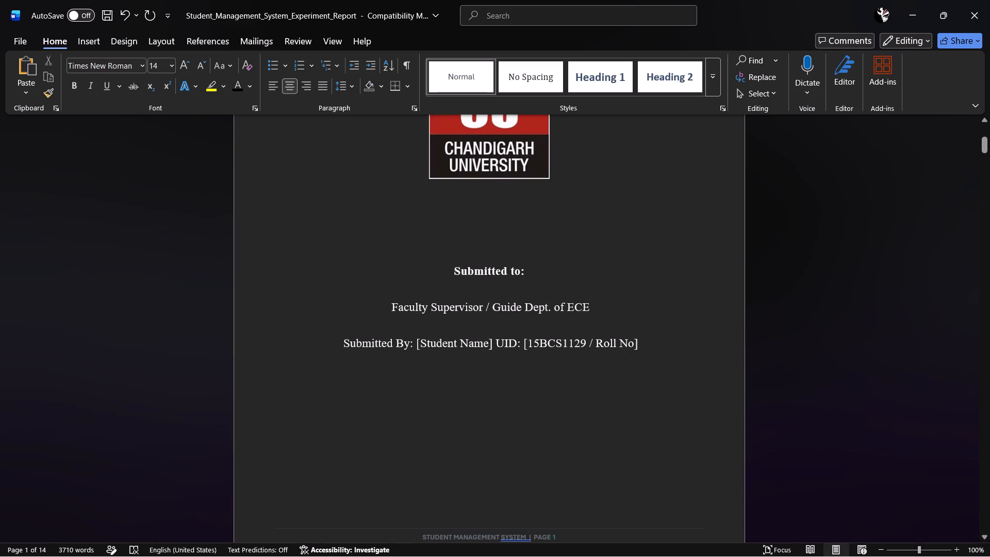
Delete the Faculty Supervisor / Guide Dept. of ECE text beneath Submitted to: on the cover page, leaving that line blank.
{"action": "left_click", "coordinate": [483, 304]}
{"action": "key", "text": "BackSpace"}
{"action": "key", "text": "BackSpace"}
{"action": "key", "text": "BackSpace"}
{"action": "key", "text": "BackSpace"}
{"action": "key", "text": "BackSpace"}
{"action": "key", "text": "BackSpace"}
{"action": "key", "text": "BackSpace"}
{"action": "key", "text": "BackSpace"}
{"action": "key", "text": "BackSpace"}
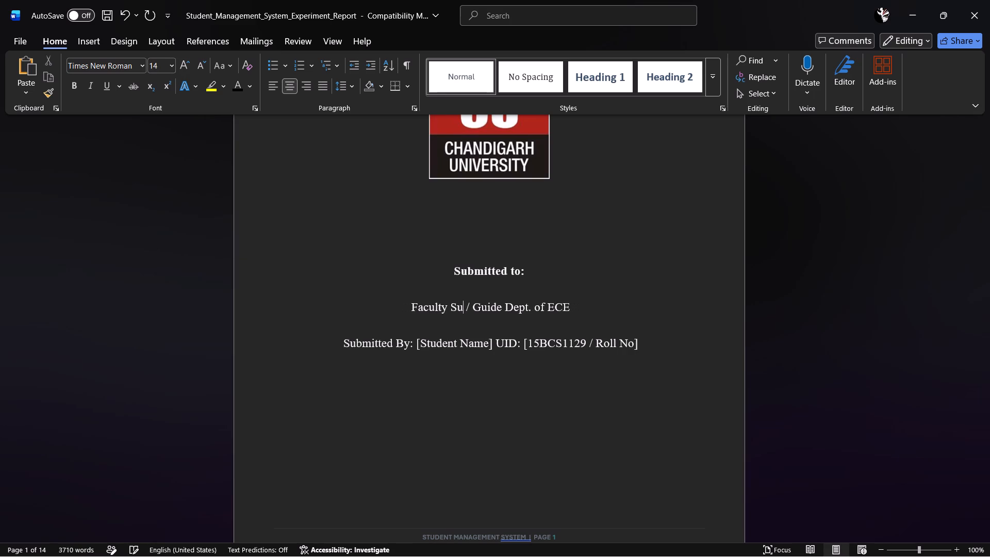
{"action": "key", "text": "BackSpace"}
{"action": "key", "text": "BackSpace"}
{"action": "key", "text": "BackSpace"}
{"action": "key", "text": "BackSpace"}
{"action": "key", "text": "BackSpace"}
{"action": "key", "text": "BackSpace"}
{"action": "key", "text": "BackSpace"}
{"action": "key", "text": "BackSpace"}
{"action": "key", "text": "BackSpace"}
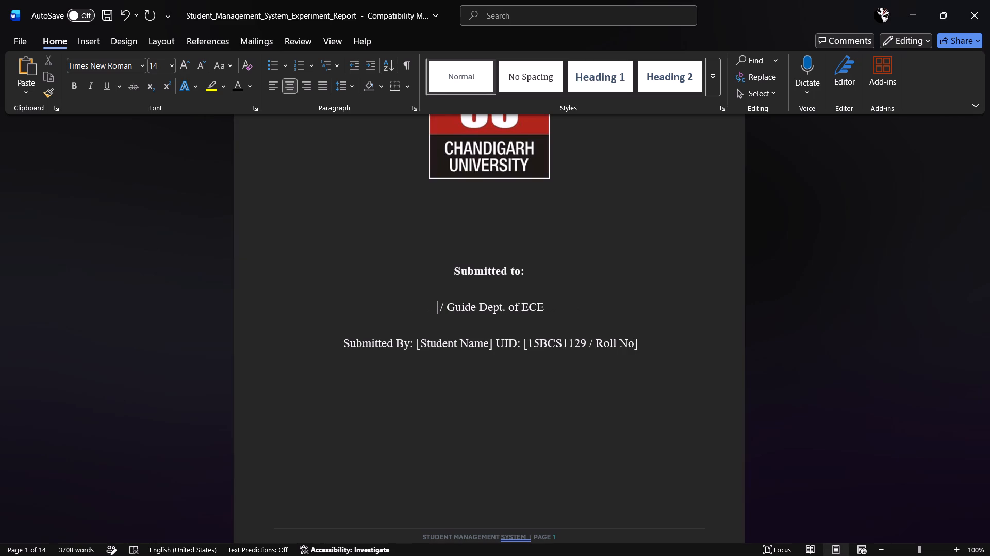
{"action": "left_click_drag", "start_coordinate": [549, 303], "coordinate": [442, 305]}
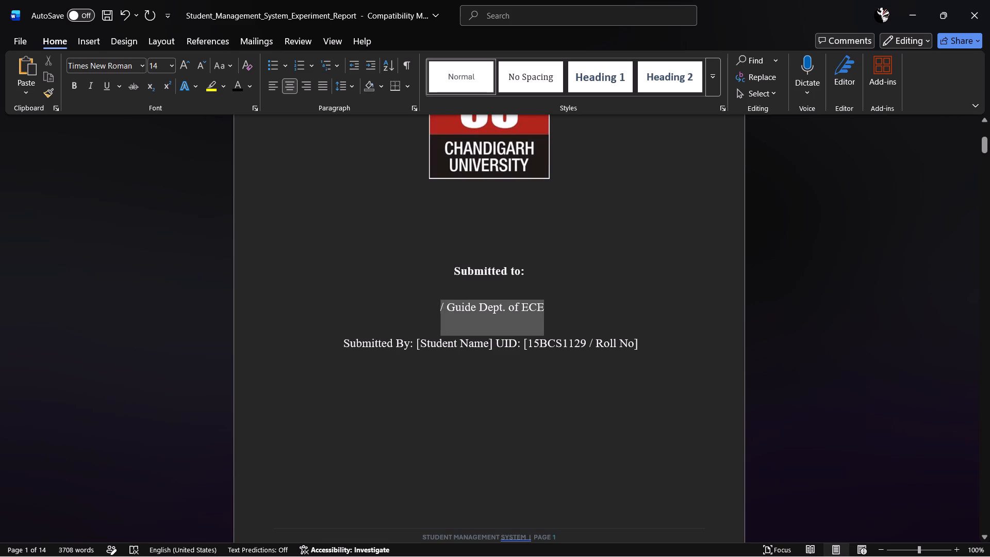
{"action": "left_click_drag", "start_coordinate": [442, 305], "coordinate": [441, 305]}
{"action": "key", "text": "BackSpace"}
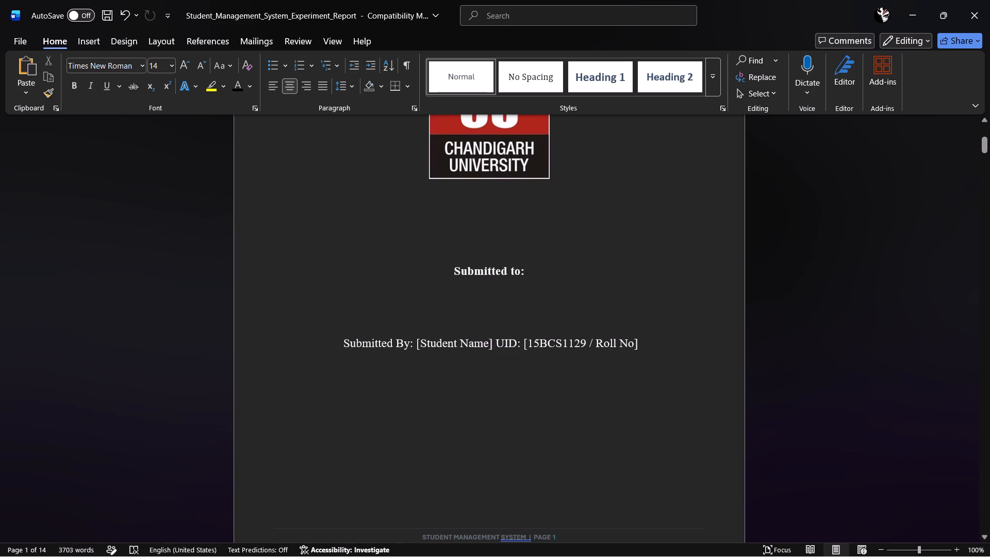
Split the submission text after Submitted By: so the student name and UID start on their own line.
{"action": "left_click", "coordinate": [416, 342]}
{"action": "key", "text": "Return"}
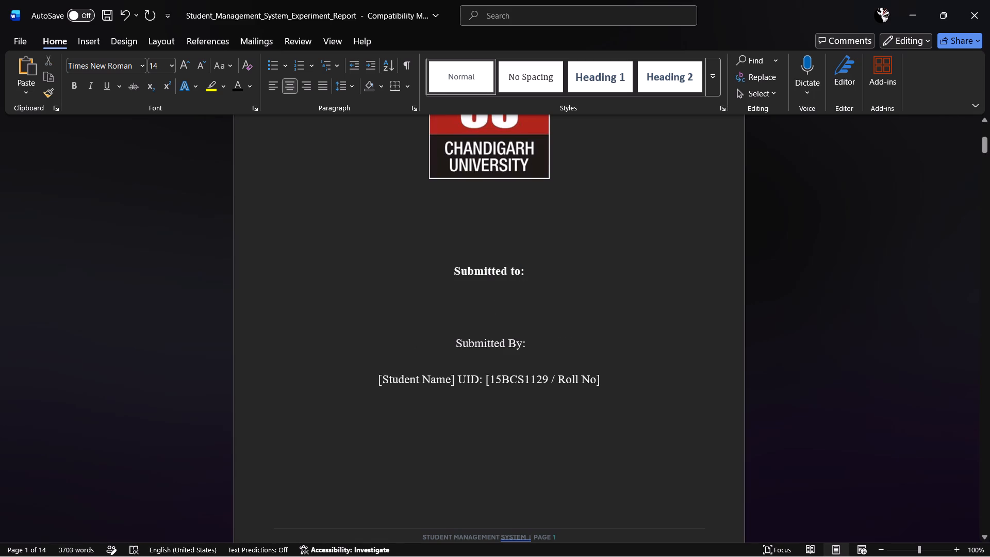
Replace the Student Name placeholder inside the brackets with the student's name, correctly capitalised.
{"action": "left_click", "coordinate": [452, 383]}
{"action": "key", "text": "BackSpace"}
{"action": "key", "text": "BackSpace"}
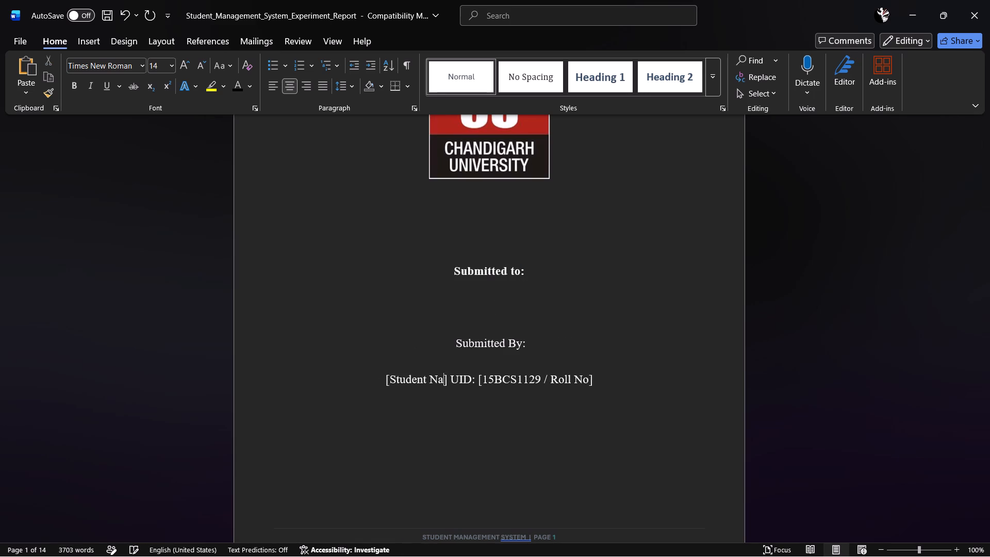
{"action": "key", "text": "BackSpace"}
{"action": "key", "text": "BackSpace"}
{"action": "key", "text": "BackSpace"}
{"action": "key", "text": "BackSpace"}
{"action": "key", "text": "BackSpace"}
{"action": "key", "text": "BackSpace"}
{"action": "key", "text": "BackSpace"}
{"action": "key", "text": "BackSpace"}
{"action": "key", "text": "BackSpace"}
{"action": "key", "text": "BackSpace"}
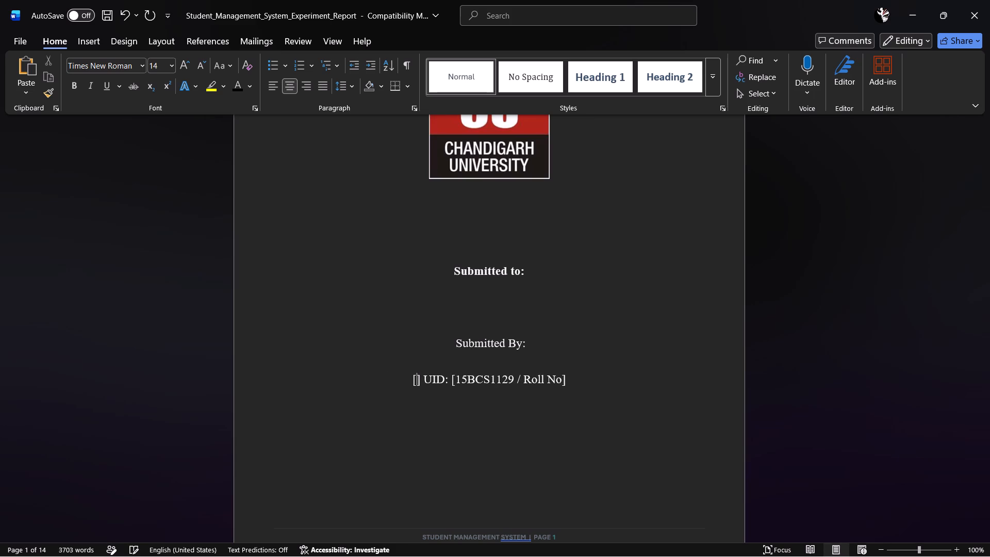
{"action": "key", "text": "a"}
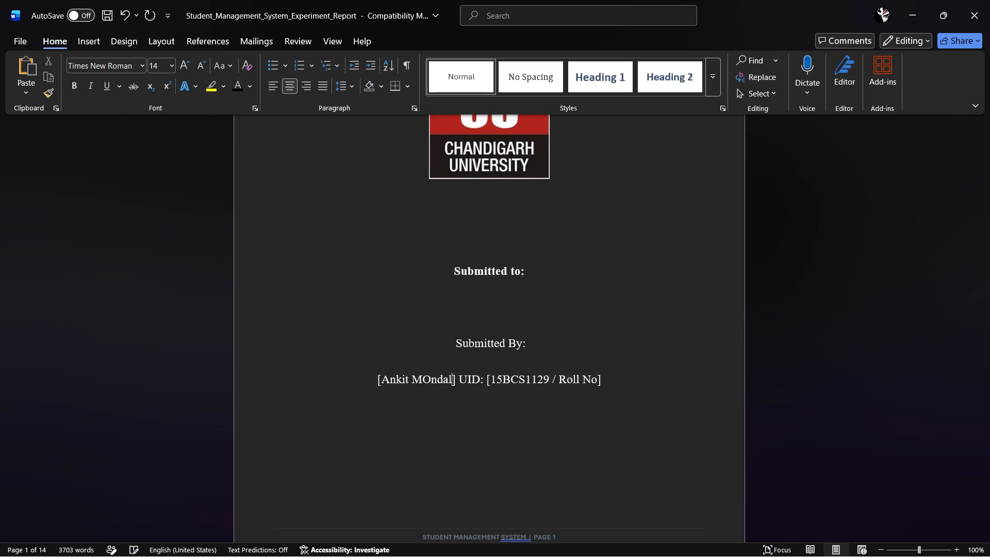
{"action": "left_click", "coordinate": [428, 379]}
{"action": "key", "text": "BackSpace"}
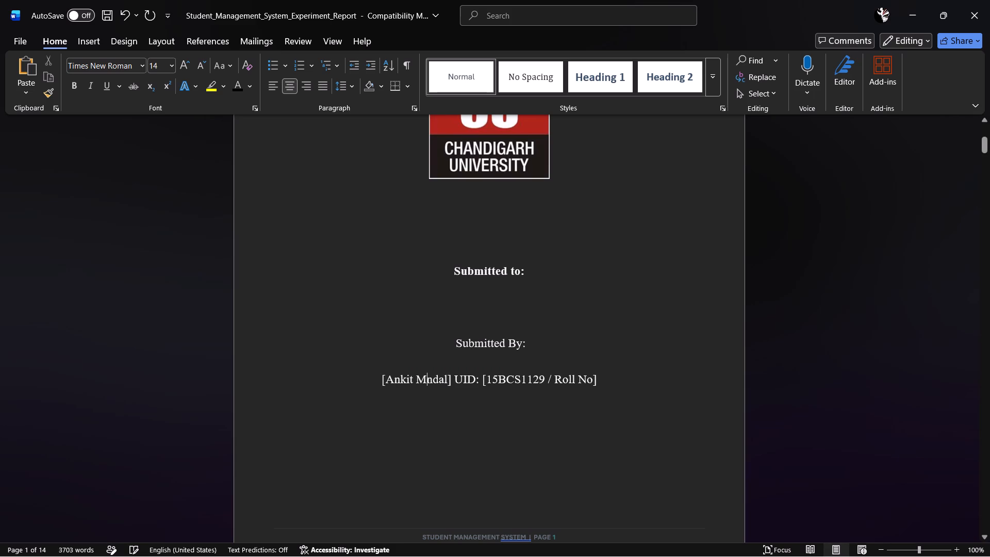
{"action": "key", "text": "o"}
{"action": "left_click", "coordinate": [460, 381]}
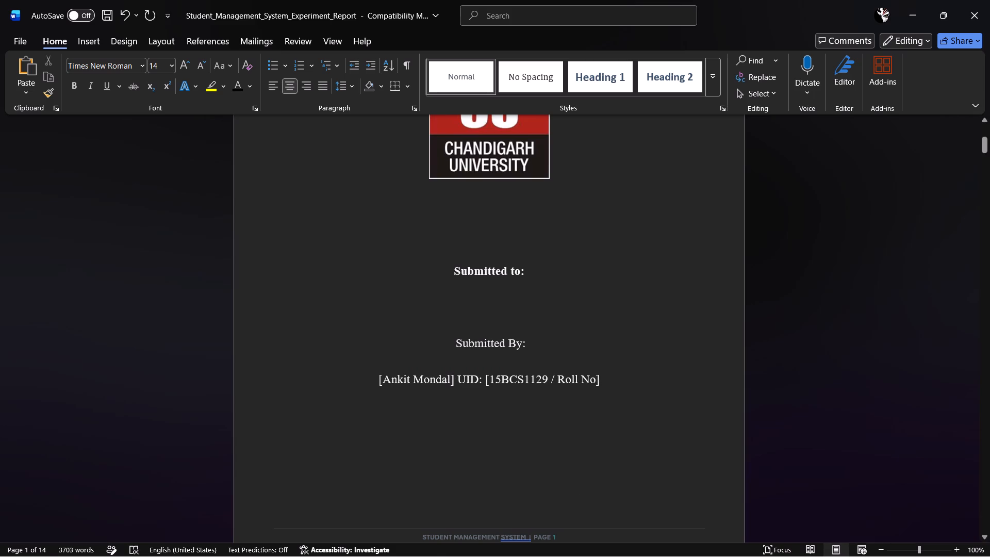
Switch to Chrome to check the Submitted By: block's layout on the Project Report PDF's title page.
{"action": "left_click", "coordinate": [635, 535]}
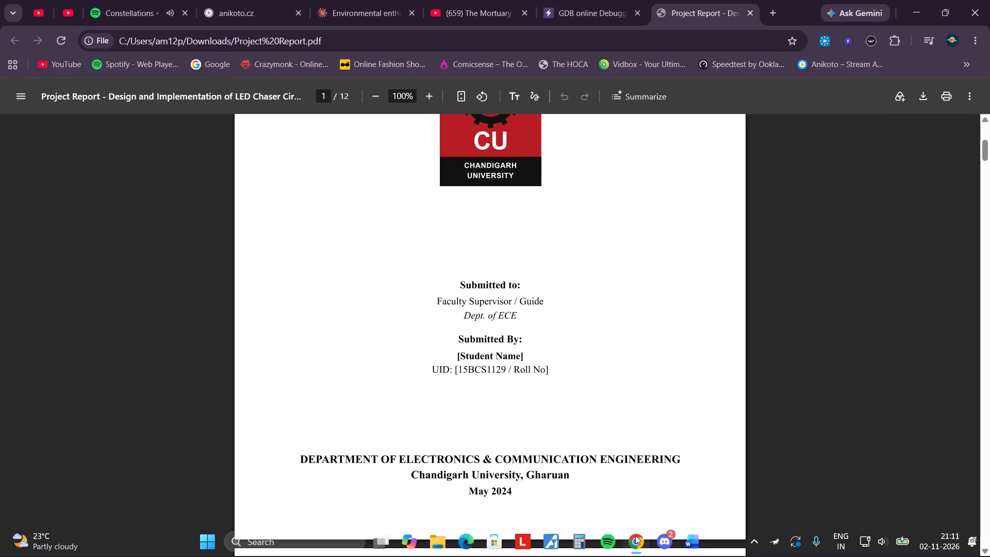
Switch from Chrome back to Word and move the UID text onto its own line below the student's name.
{"action": "left_click", "coordinate": [635, 535]}
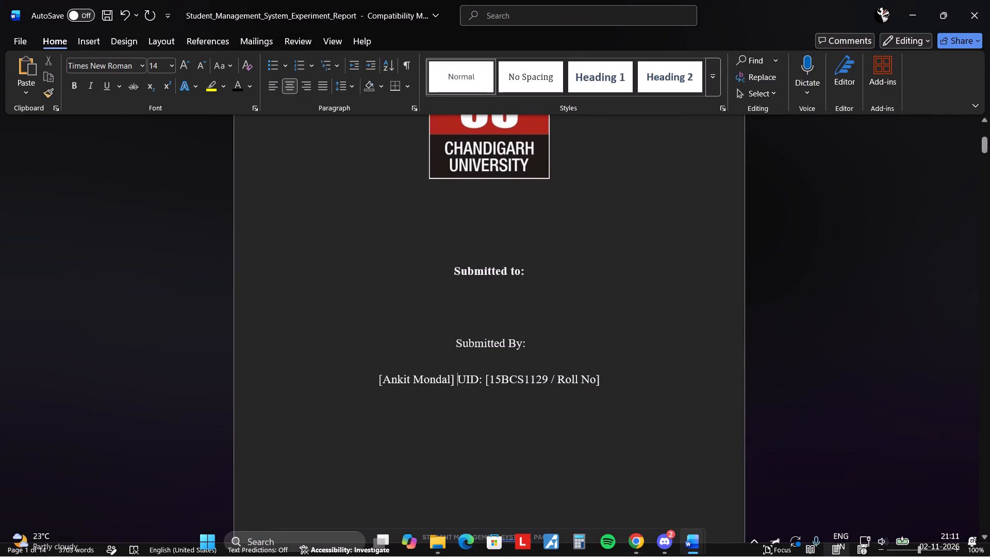
{"action": "key", "text": "Return"}
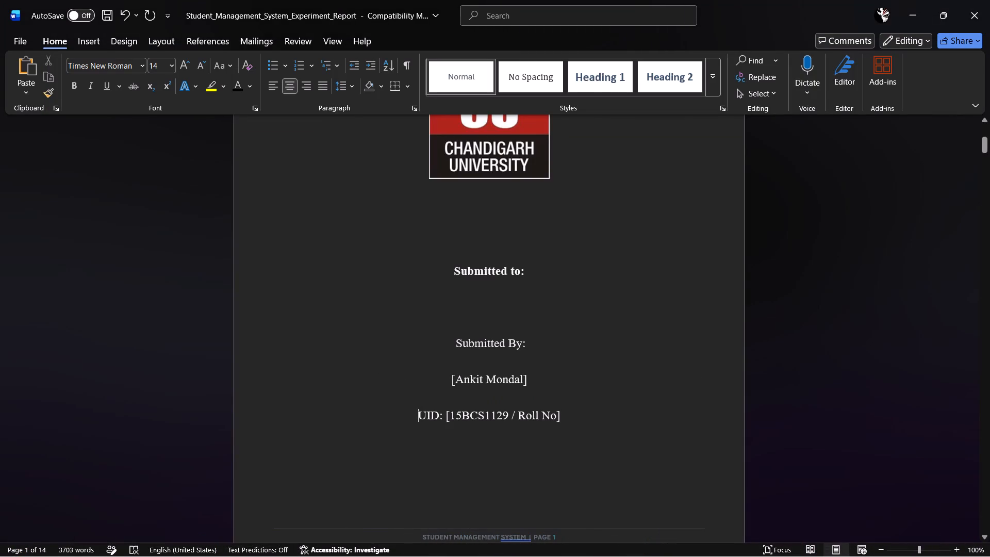
Replace the placeholder UID on the cover page with the student's own UID and delete the / Roll No text inside the brackets.
{"action": "left_click", "coordinate": [508, 414]}
{"action": "key", "text": "BackSpace"}
{"action": "key", "text": "BackSpace"}
{"action": "key", "text": "BackSpace"}
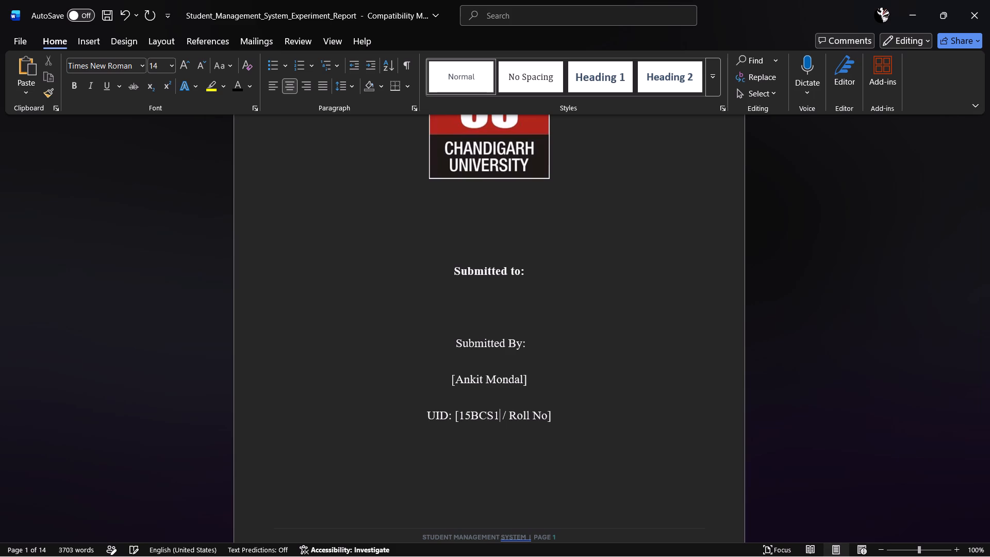
{"action": "key", "text": "BackSpace"}
{"action": "key", "text": "BackSpace"}
{"action": "key", "text": "BackSpace"}
{"action": "key", "text": "BackSpace"}
{"action": "key", "text": "BackSpace"}
{"action": "key", "text": "BackSpace"}
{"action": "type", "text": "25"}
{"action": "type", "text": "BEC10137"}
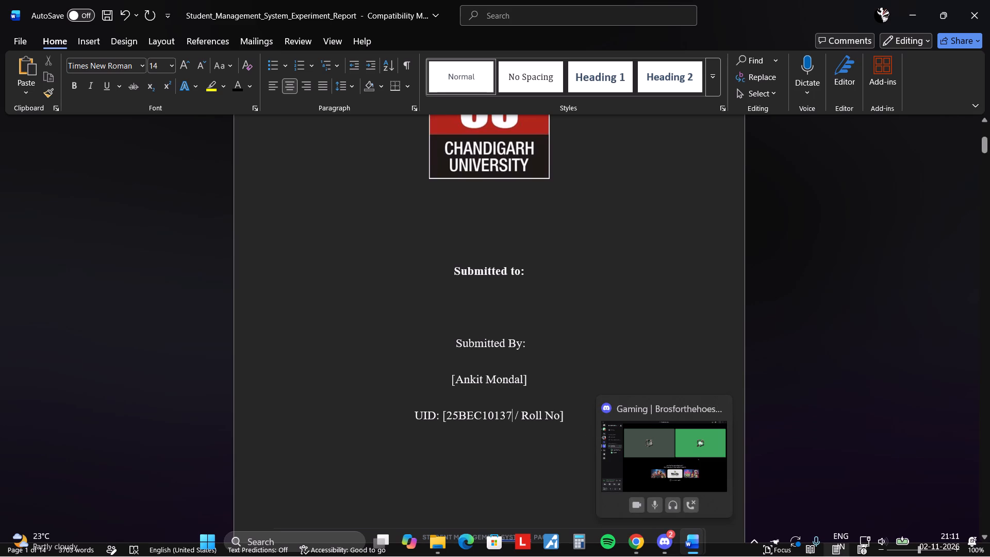
{"action": "left_click_drag", "start_coordinate": [559, 413], "coordinate": [517, 414]}
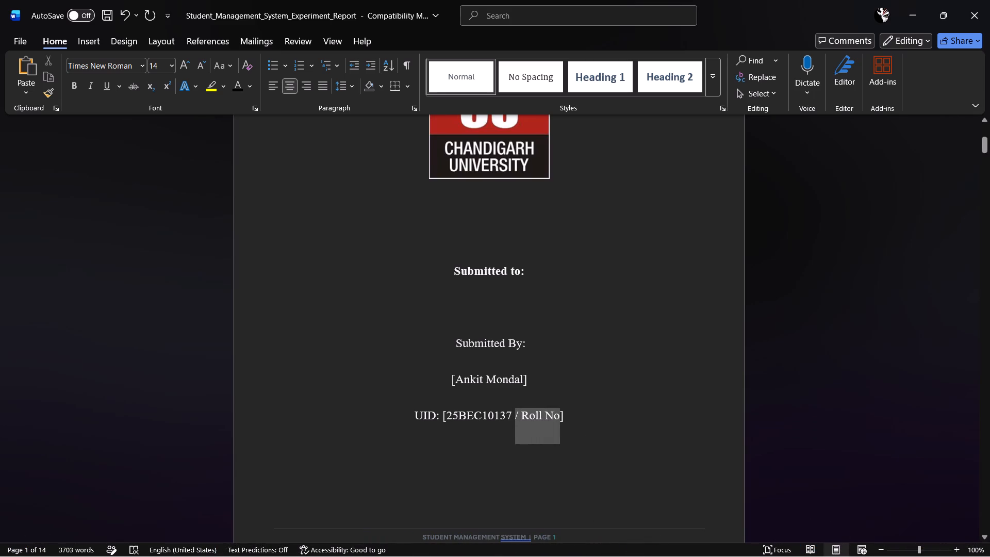
{"action": "left_click_drag", "start_coordinate": [517, 414], "coordinate": [516, 414]}
{"action": "key", "text": "BackSpace"}
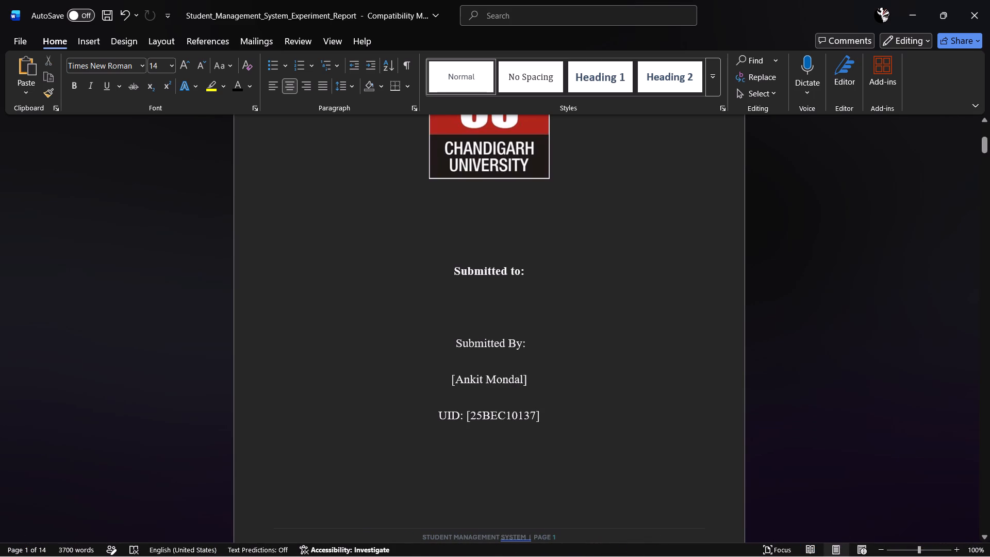
Make the words Submitted By on the cover page bold.
{"action": "left_click", "coordinate": [547, 406]}
{"action": "left_click", "coordinate": [490, 292]}
{"action": "left_click", "coordinate": [490, 312]}
{"action": "left_click_drag", "start_coordinate": [454, 347], "coordinate": [521, 354]}
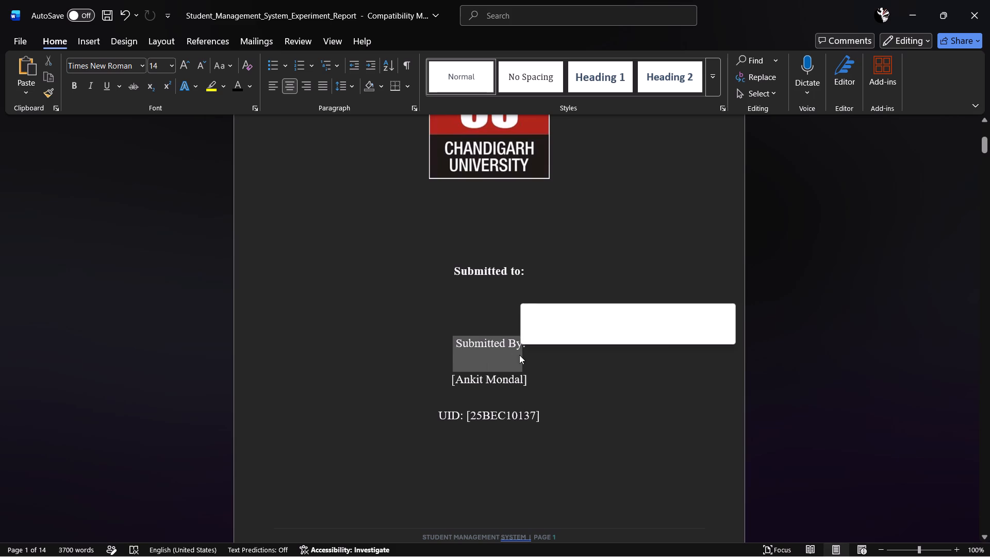
{"action": "left_click", "coordinate": [535, 334]}
{"action": "left_click", "coordinate": [541, 373]}
Enter the faculty supervisor's name on the empty line below Submitted to: on the cover page.
{"action": "left_click", "coordinate": [463, 296]}
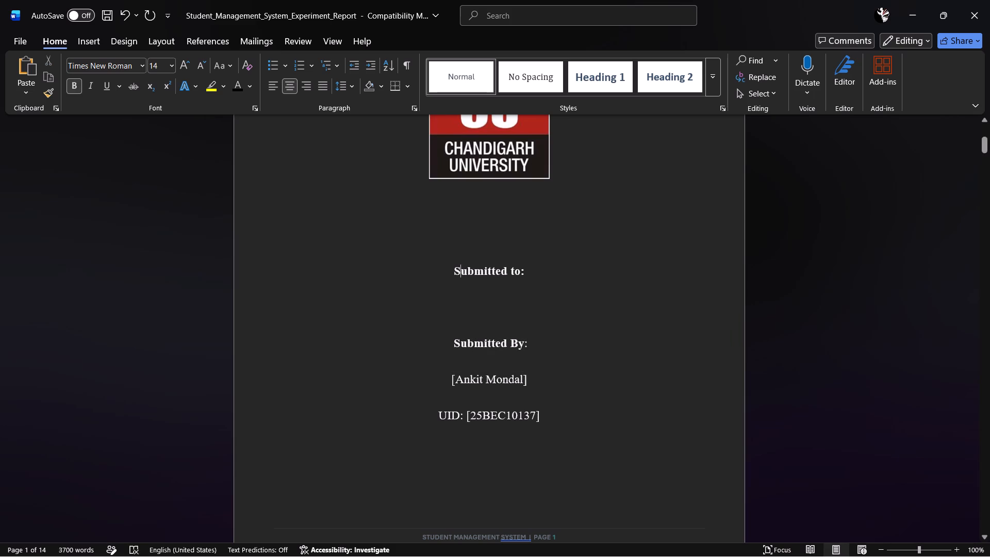
{"action": "left_click", "coordinate": [463, 303]}
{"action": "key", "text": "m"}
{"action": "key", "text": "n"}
{"action": "key", "text": "BackSpace"}
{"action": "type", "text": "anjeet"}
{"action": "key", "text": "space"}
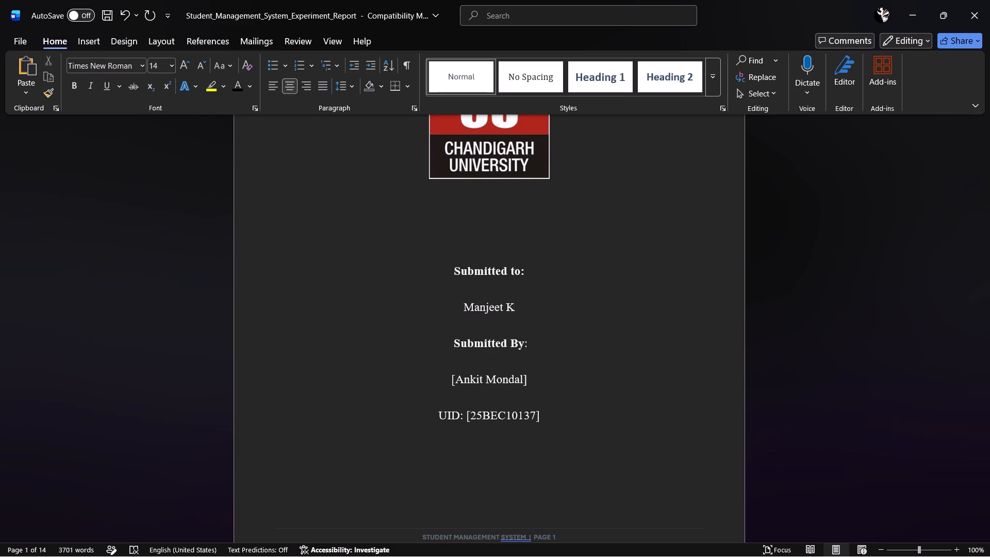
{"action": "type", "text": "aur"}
Switch to Chrome, search for cuims in a new tab and open the Chandigarh University Information Management System site.
{"action": "left_click", "coordinate": [642, 554]}
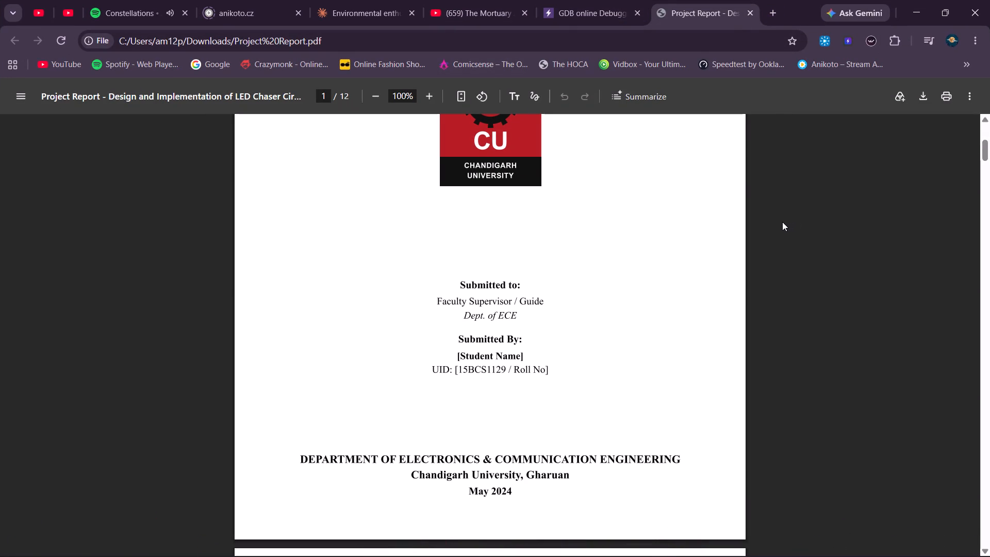
{"action": "left_click", "coordinate": [774, 11]}
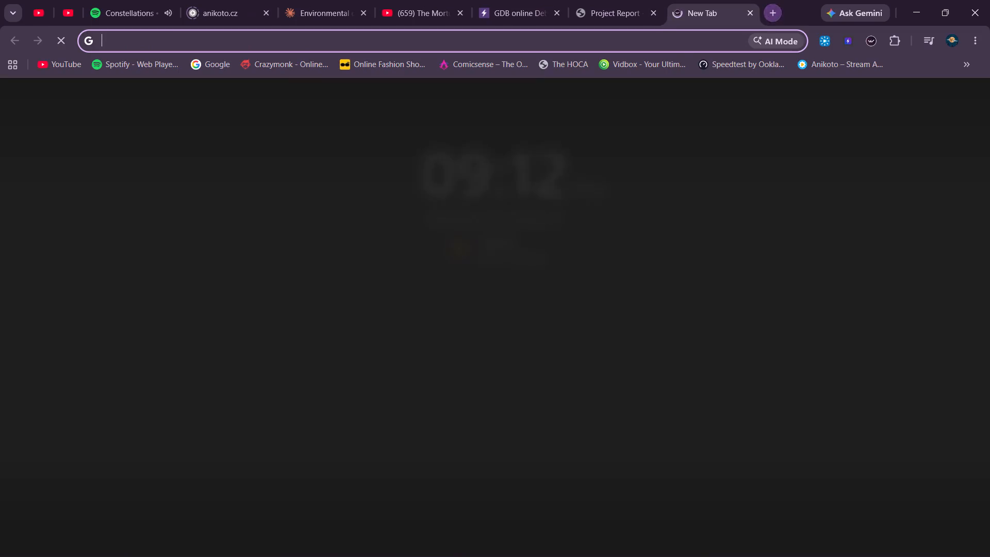
{"action": "left_click", "coordinate": [679, 45]}
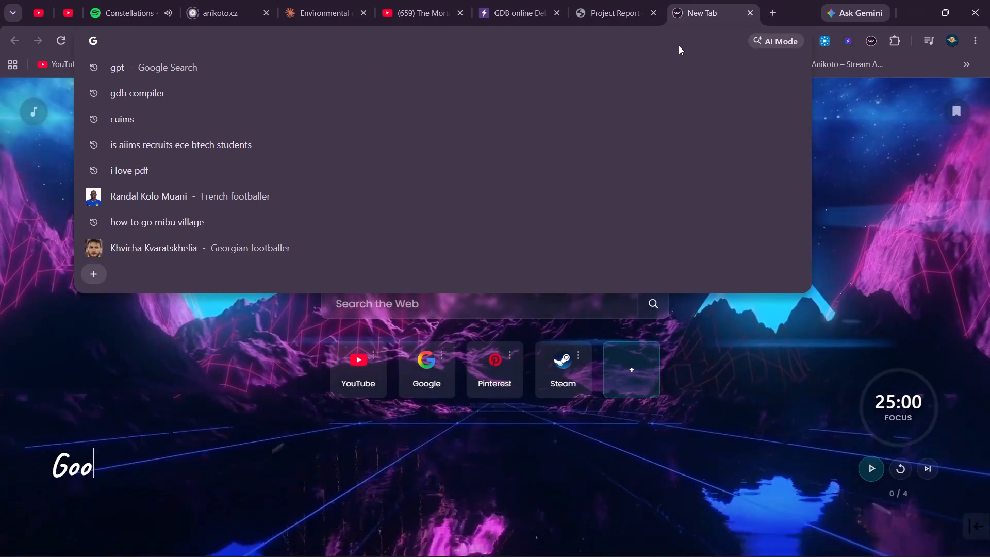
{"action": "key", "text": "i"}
{"action": "key", "text": "BackSpace"}
{"action": "key", "text": "BackSpace"}
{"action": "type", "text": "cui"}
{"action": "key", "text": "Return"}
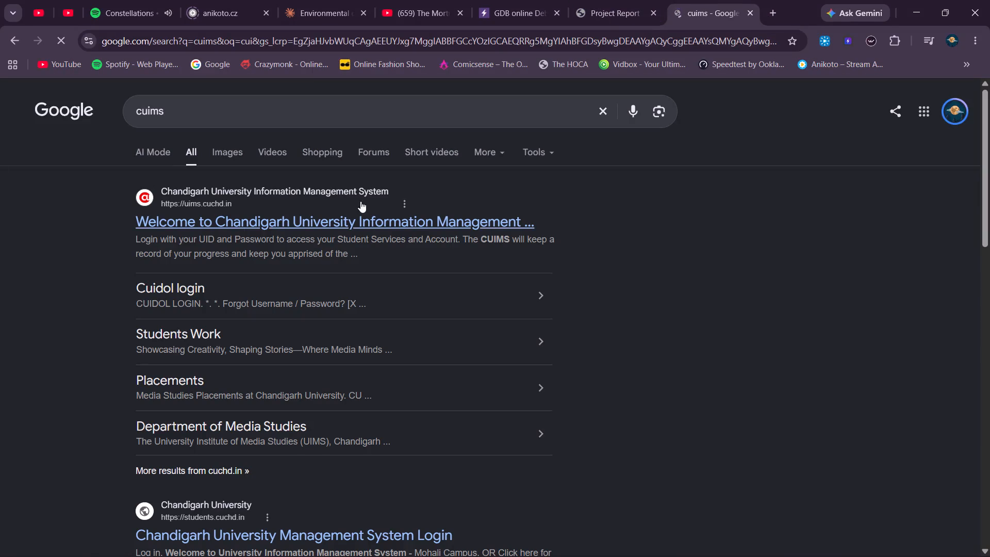
{"action": "left_click", "coordinate": [369, 214]}
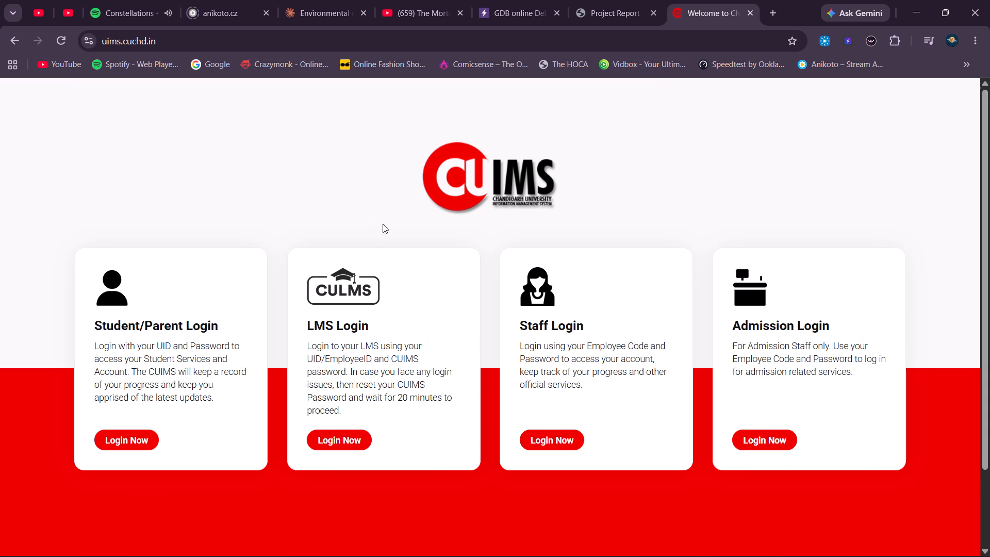